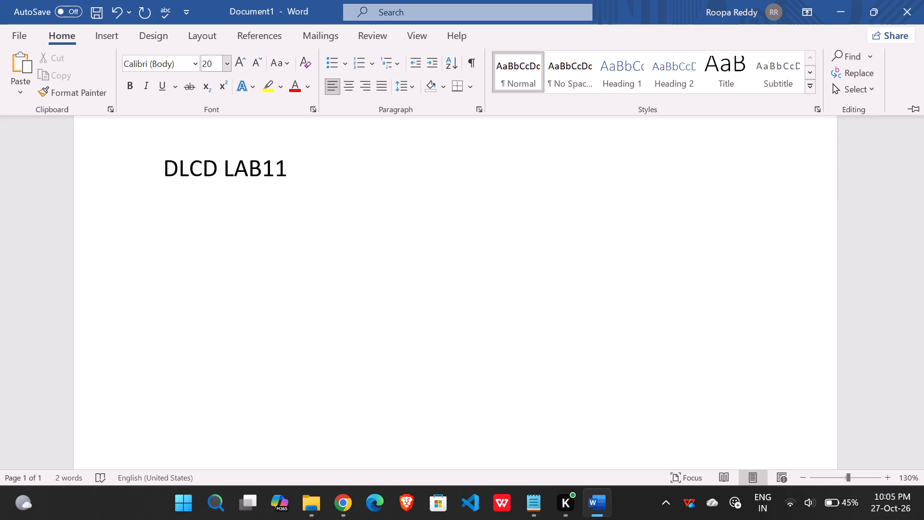
Reduce the font size to 12 and enter the heading "ALU.V" on the line below the title.
click(255, 68)
double_click(255, 68)
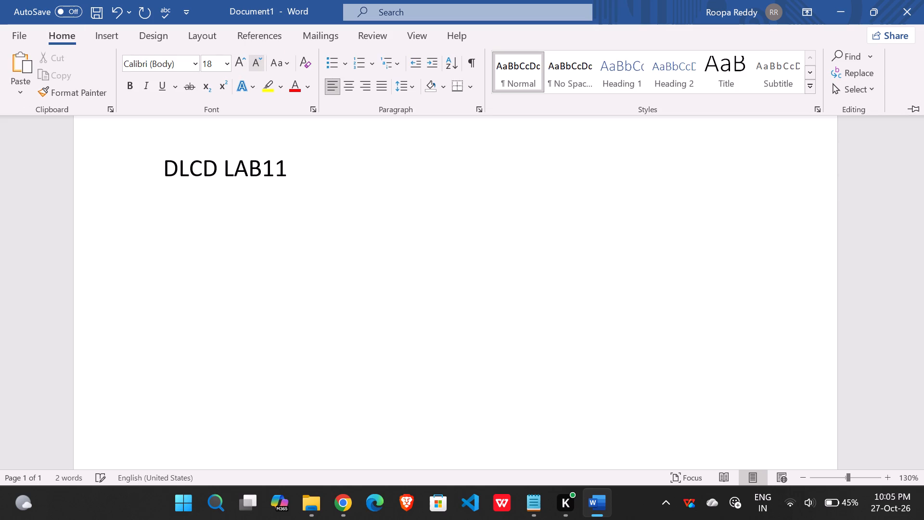
click(255, 68)
click(165, 201)
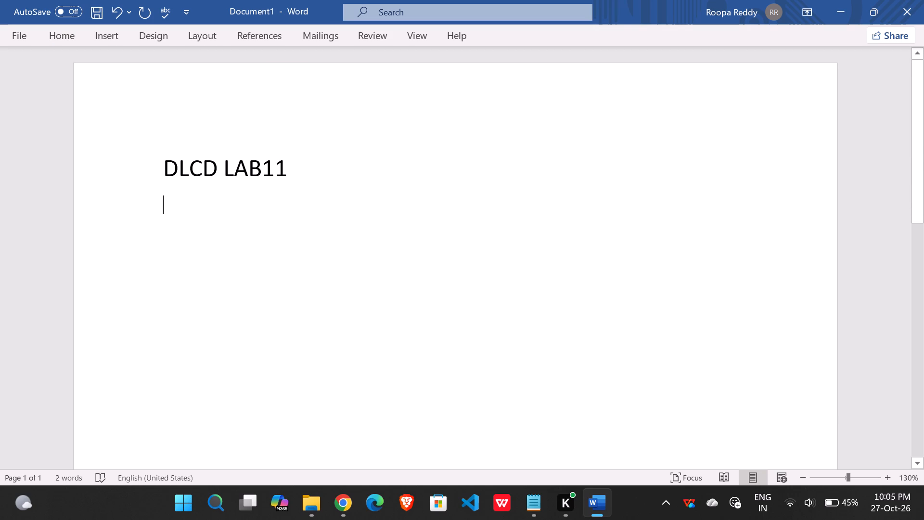
text(AL)
key(u)
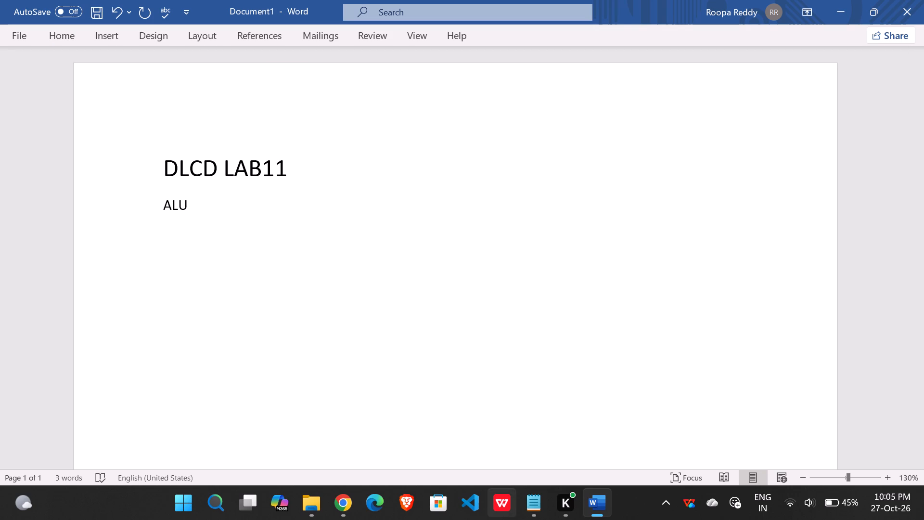
click(539, 495)
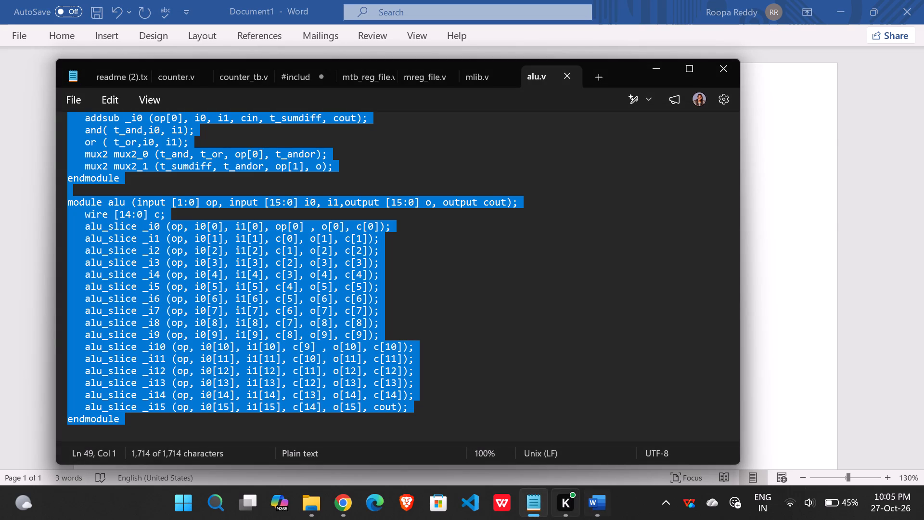
click(602, 512)
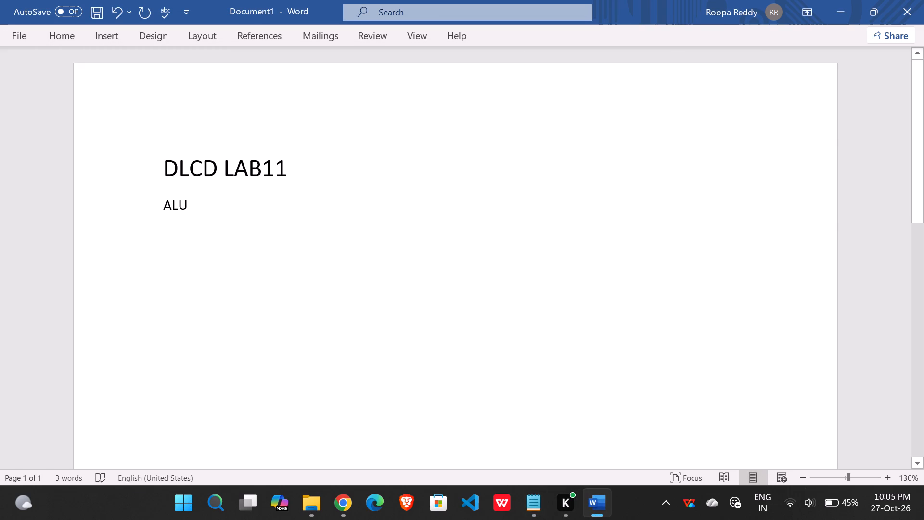
text(.V)
key(Return)
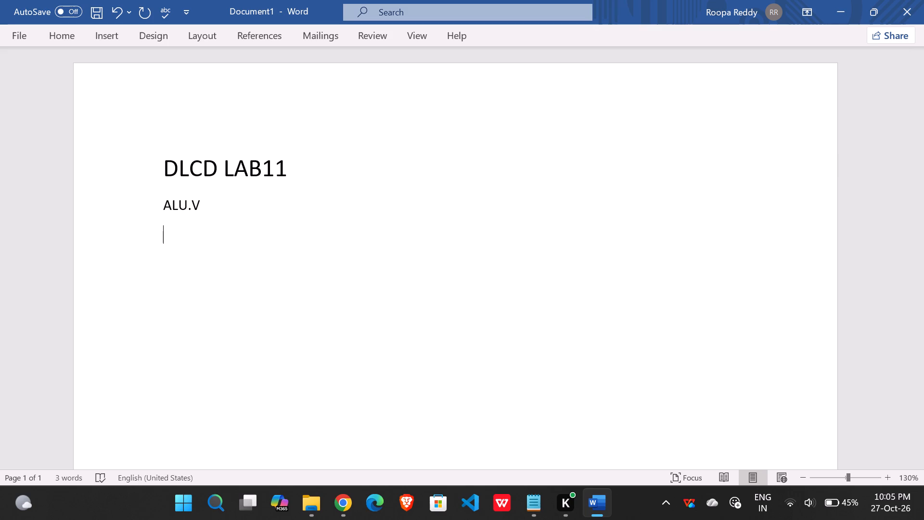
Paste the copied alu.v code under the ALU.V heading and look it over.
key(ctrl+v)
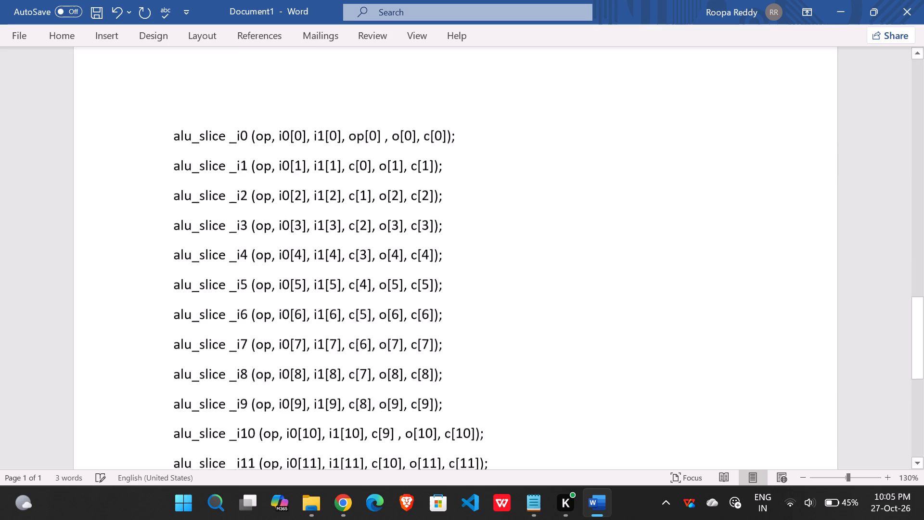
scroll(422, 416, up, 1)
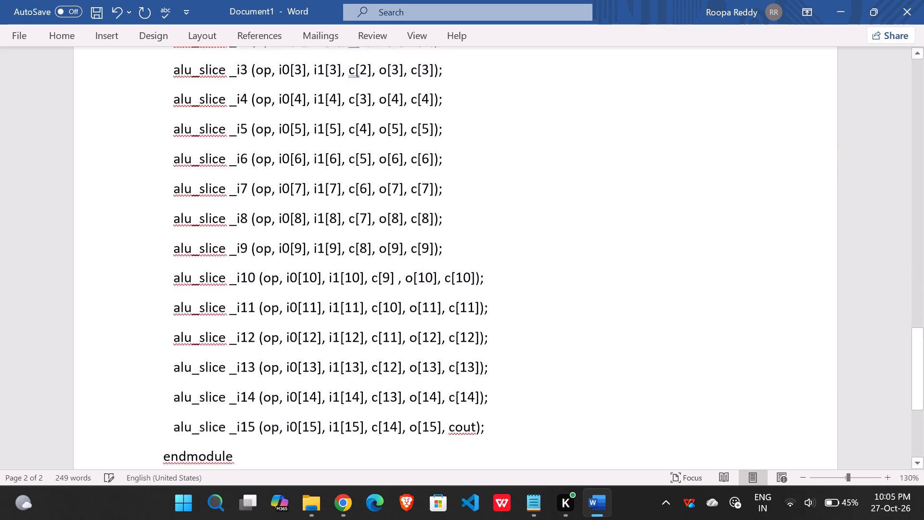
scroll(422, 416, up, 3)
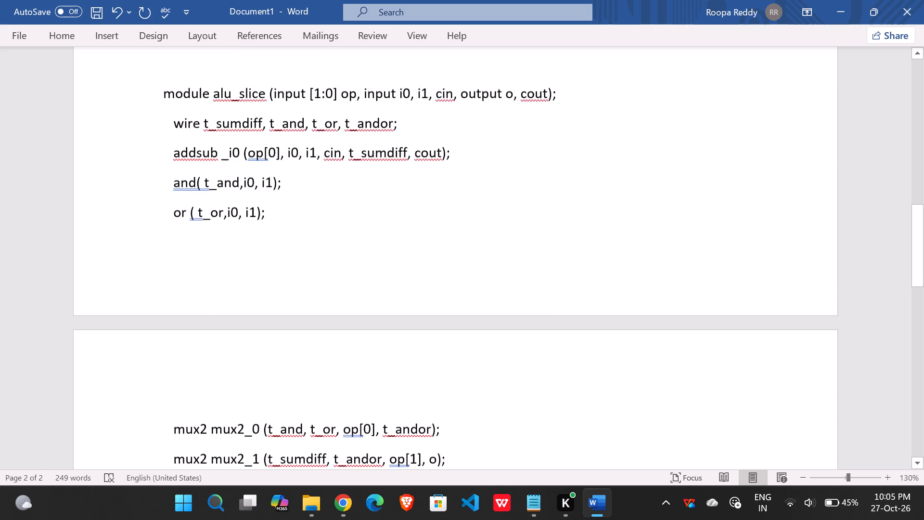
scroll(422, 416, up, 4)
scroll(422, 416, down, 1)
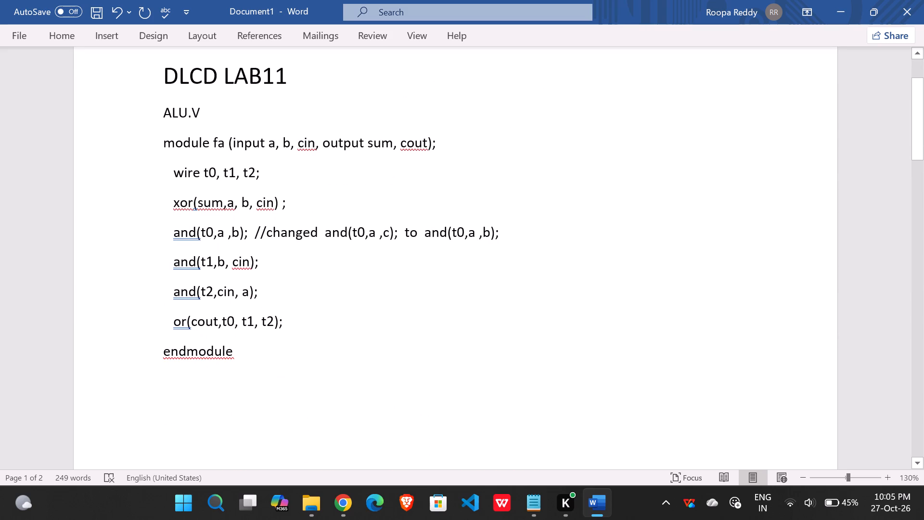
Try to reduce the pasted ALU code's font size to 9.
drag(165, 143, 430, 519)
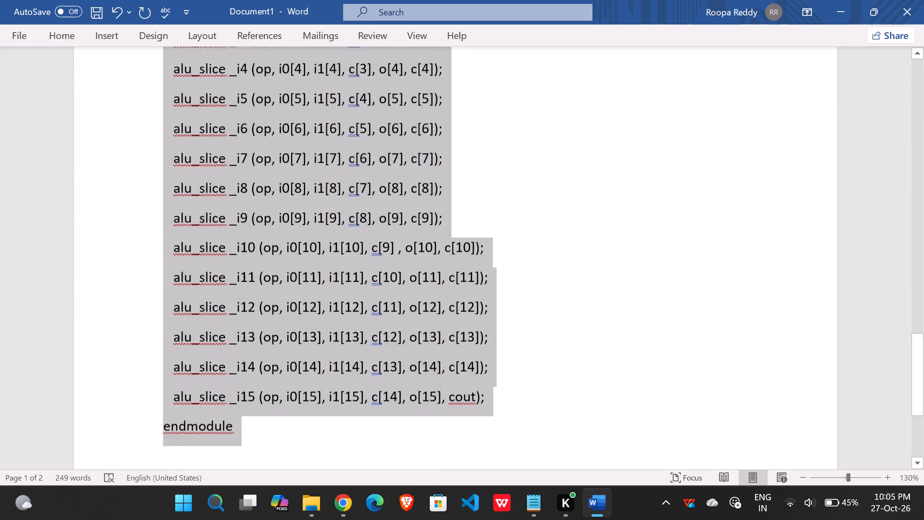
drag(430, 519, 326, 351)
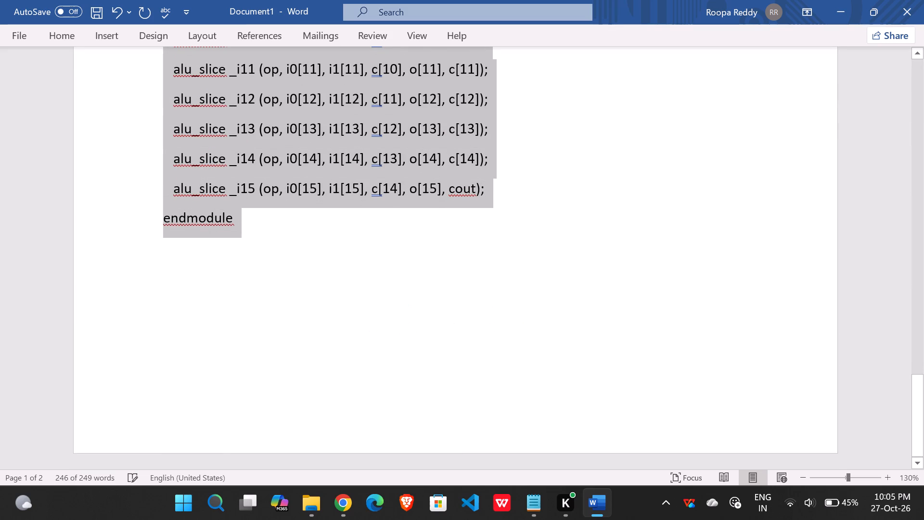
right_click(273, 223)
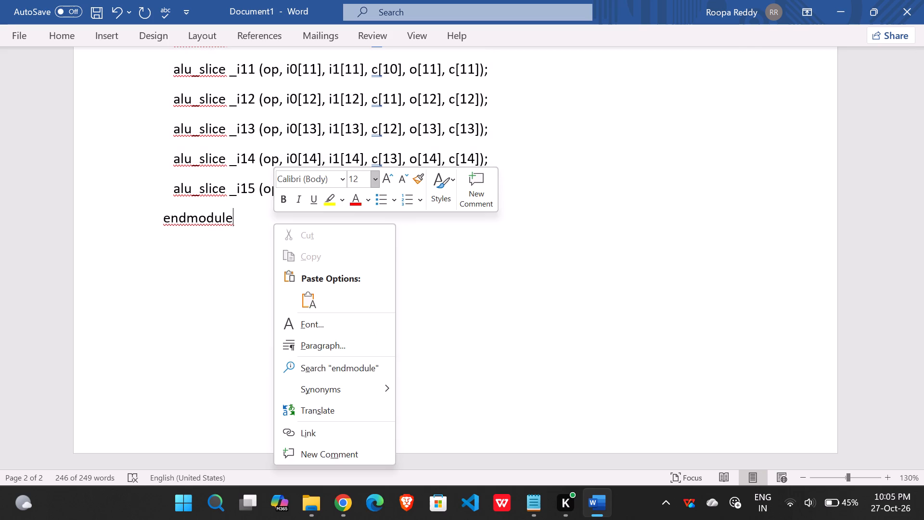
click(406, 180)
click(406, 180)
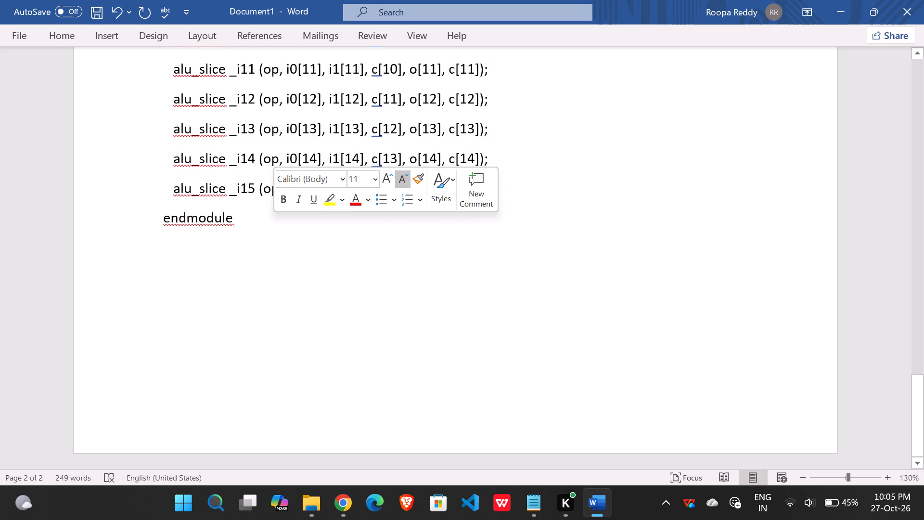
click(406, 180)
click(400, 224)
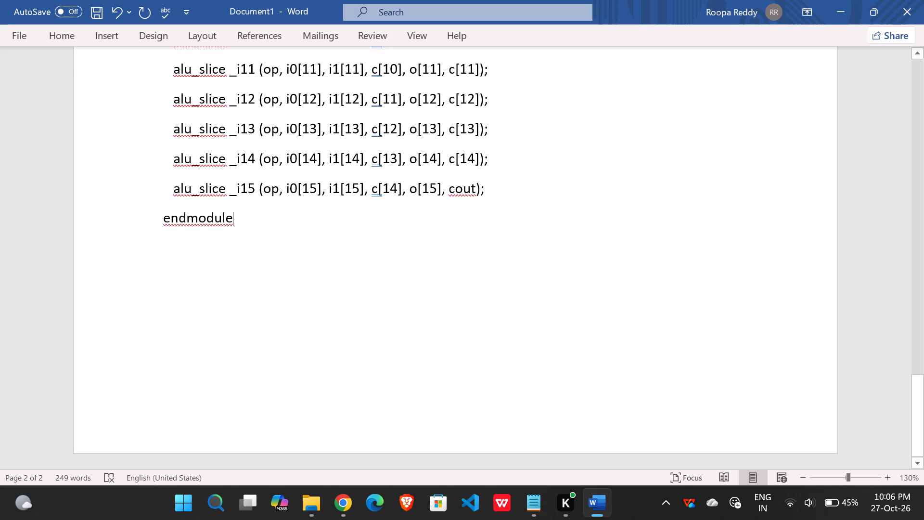
Add a line after the final endmodule at font size 11, check the file names in Notepad, and enter the heading "MILB.V".
key(Return)
key(Return)
key(Return)
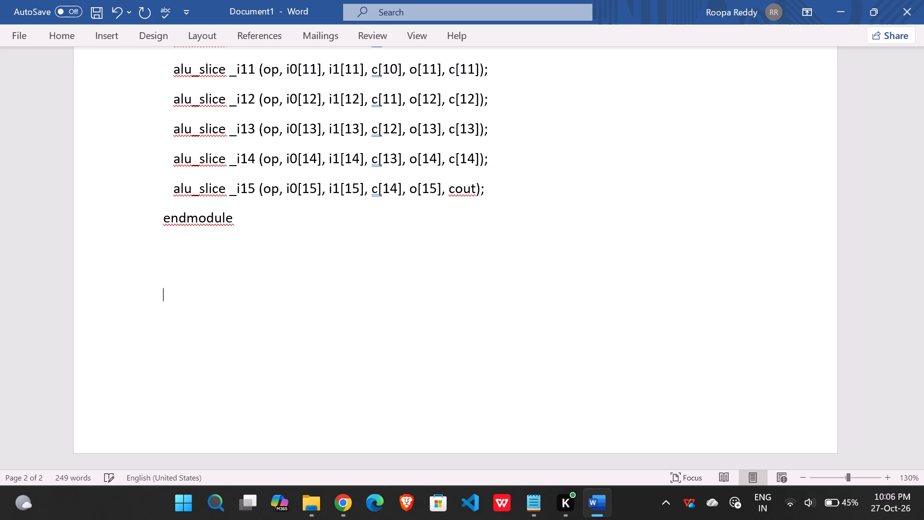
key(BackSpace)
key(BackSpace)
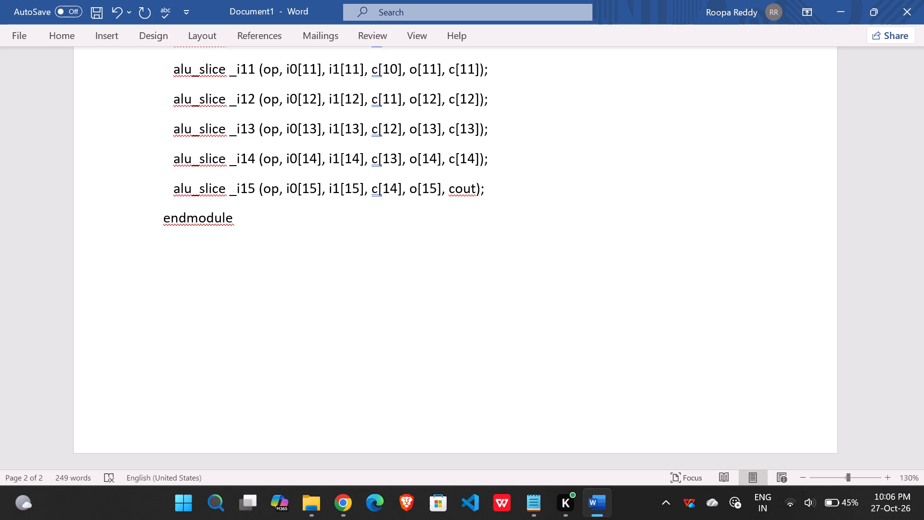
right_click(433, 390)
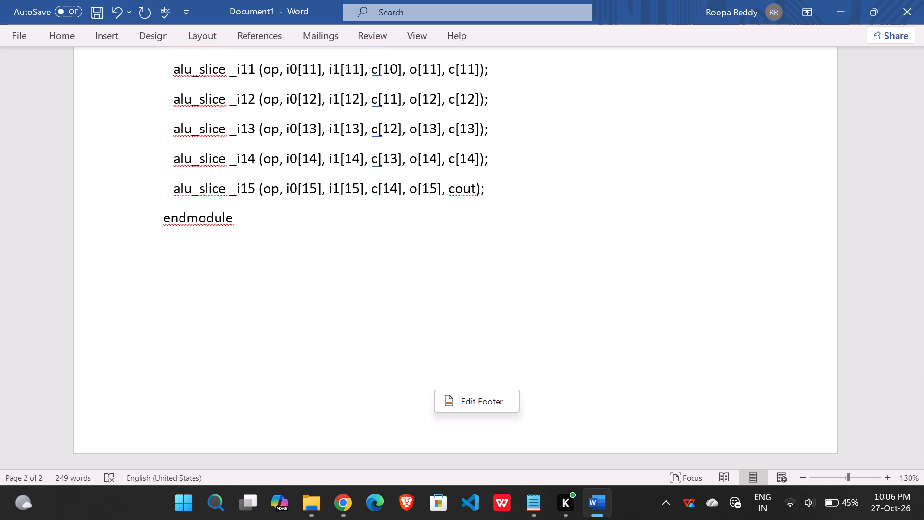
click(173, 245)
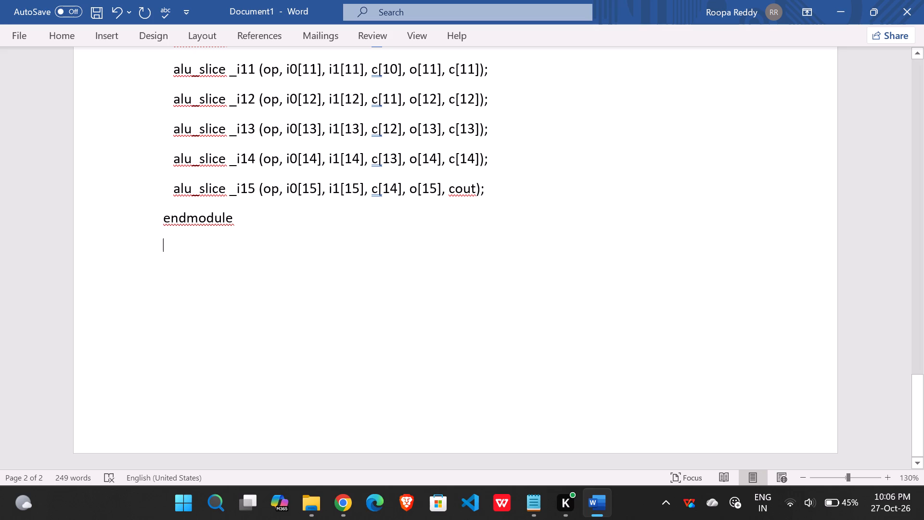
click(54, 37)
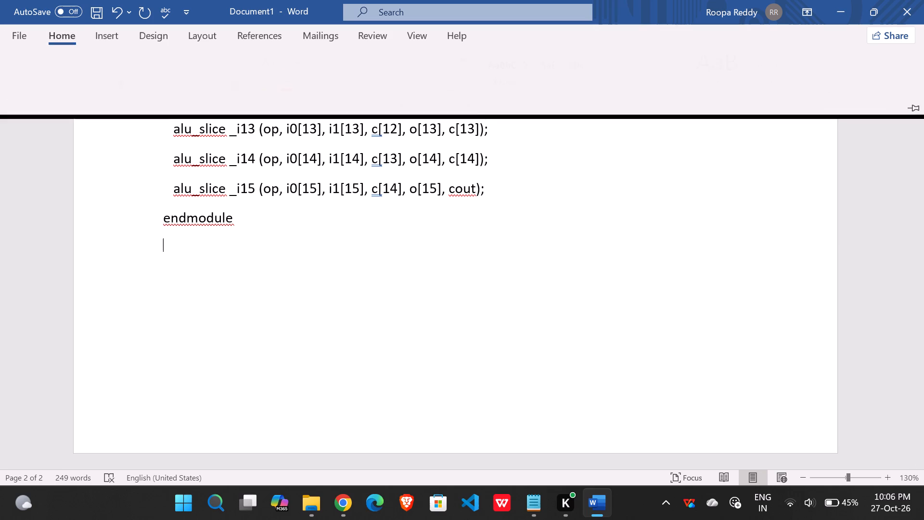
click(243, 63)
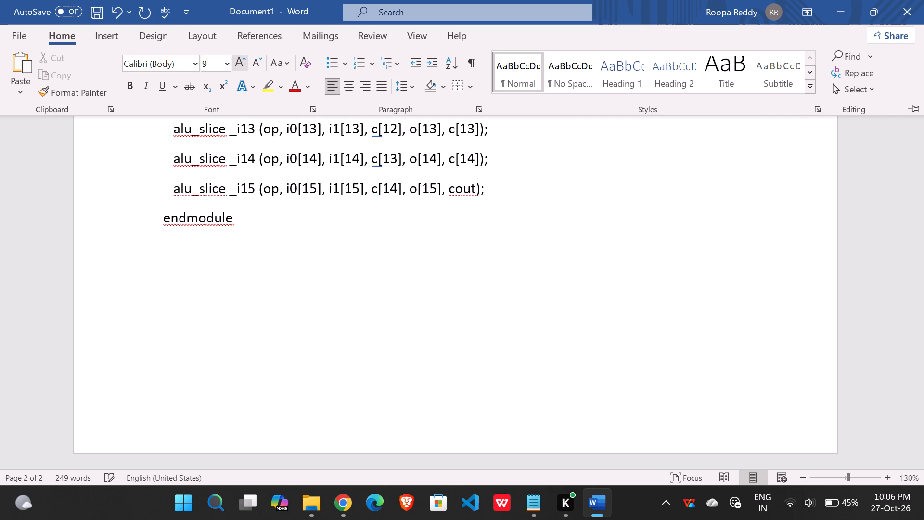
click(243, 63)
click(532, 500)
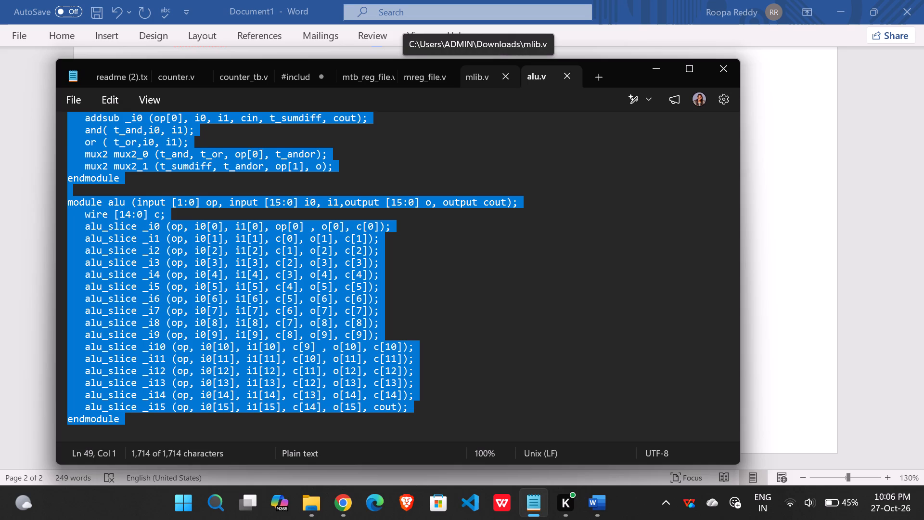
click(366, 75)
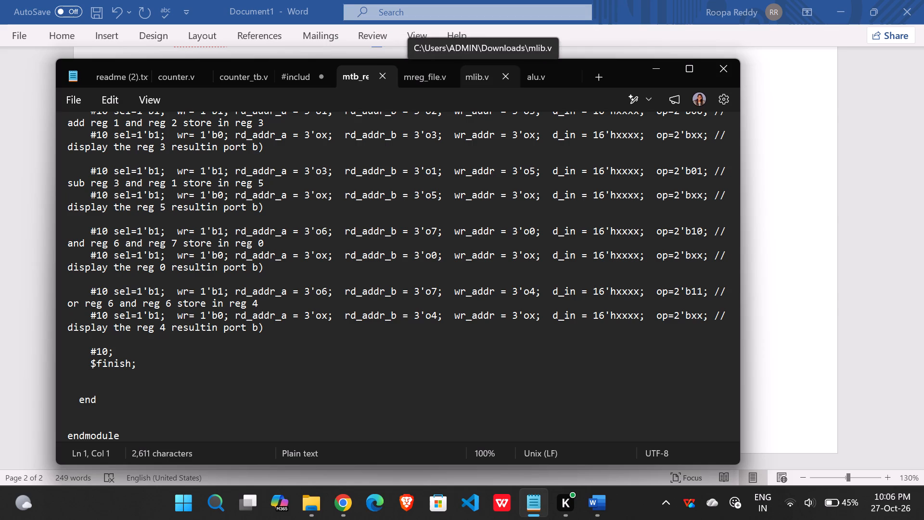
click(784, 230)
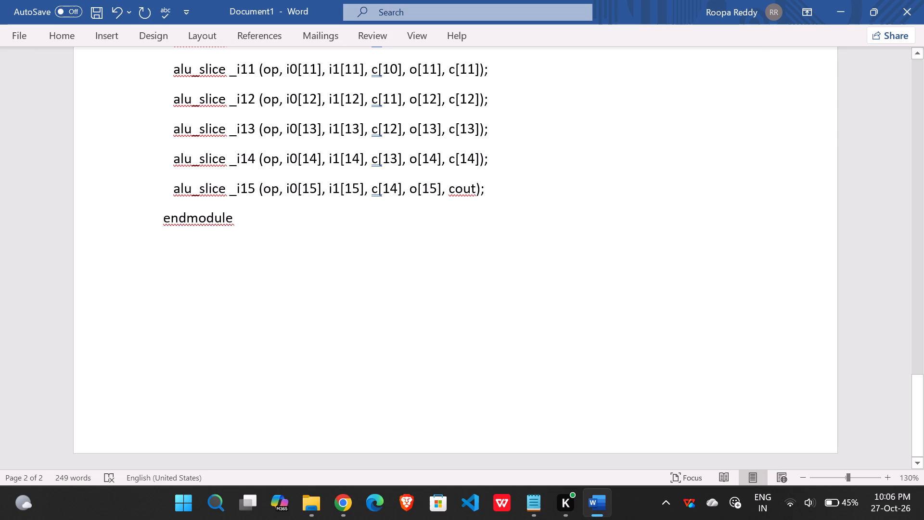
text(MIL)
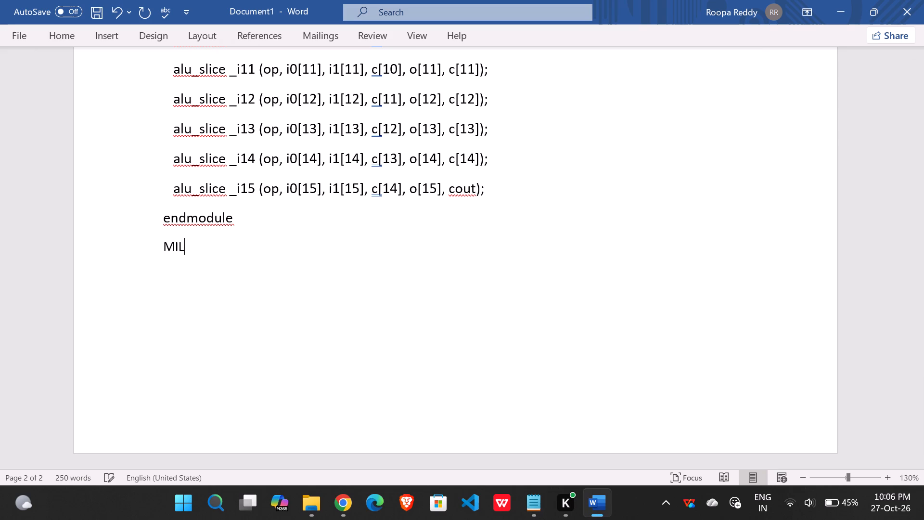
key(b)
text(.V)
key(Return)
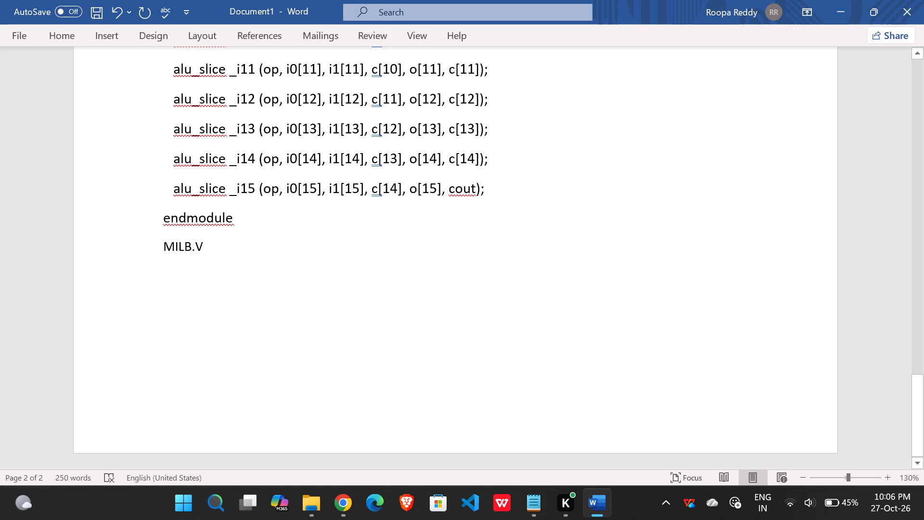
Restyle the MILB.V line, trying Intense Quote before settling on Heading 1, and start a new line below it.
drag(206, 247, 126, 240)
click(297, 202)
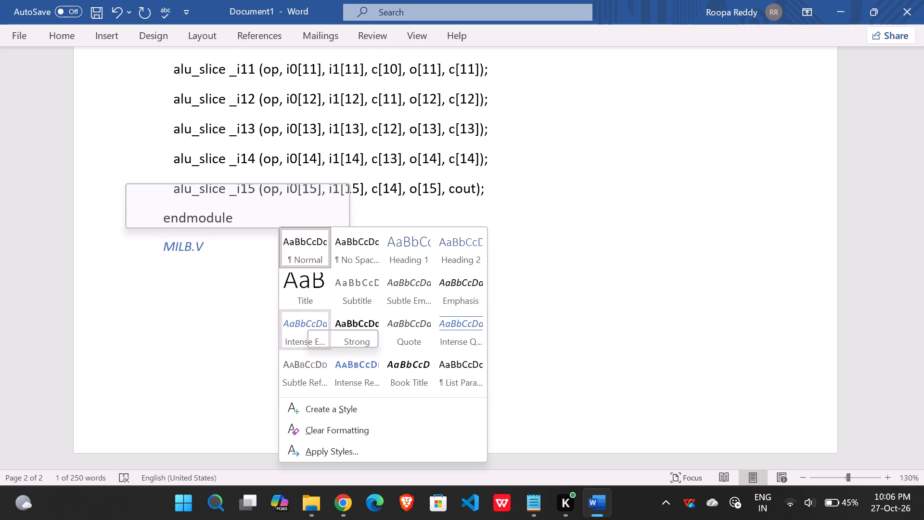
click(453, 320)
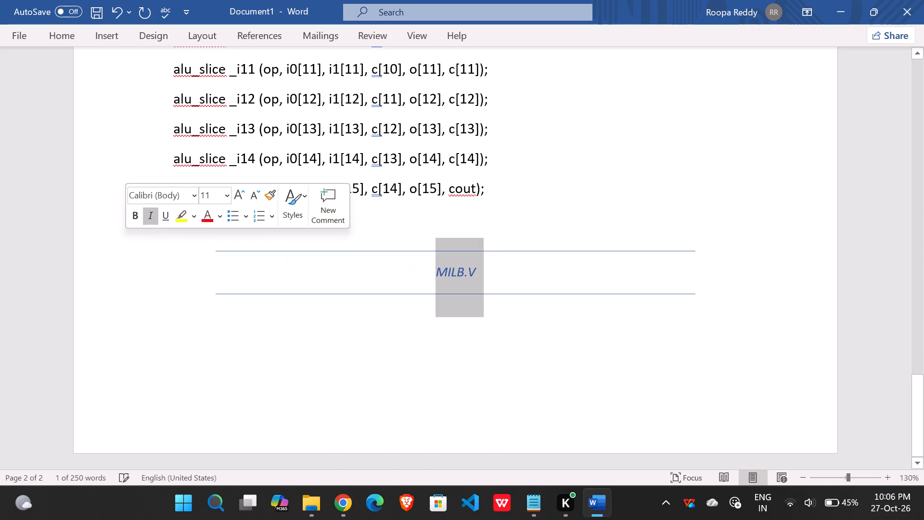
click(288, 190)
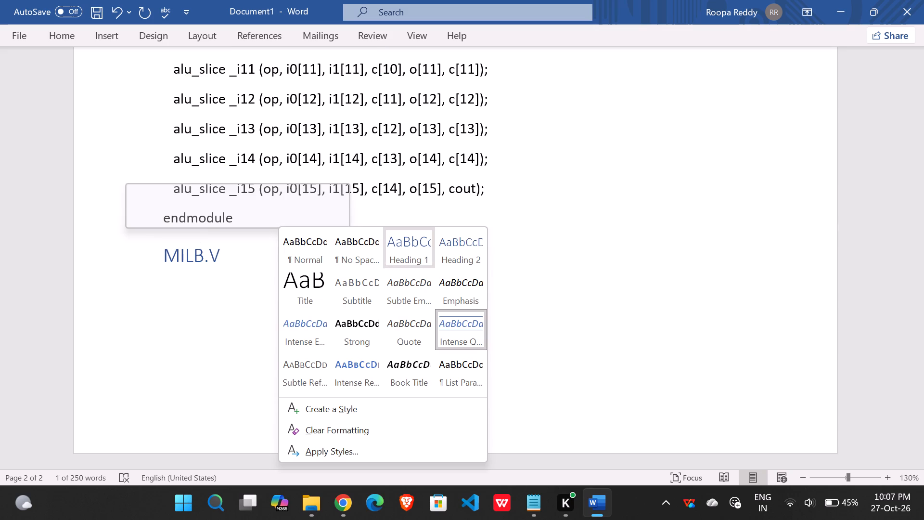
click(411, 247)
click(287, 263)
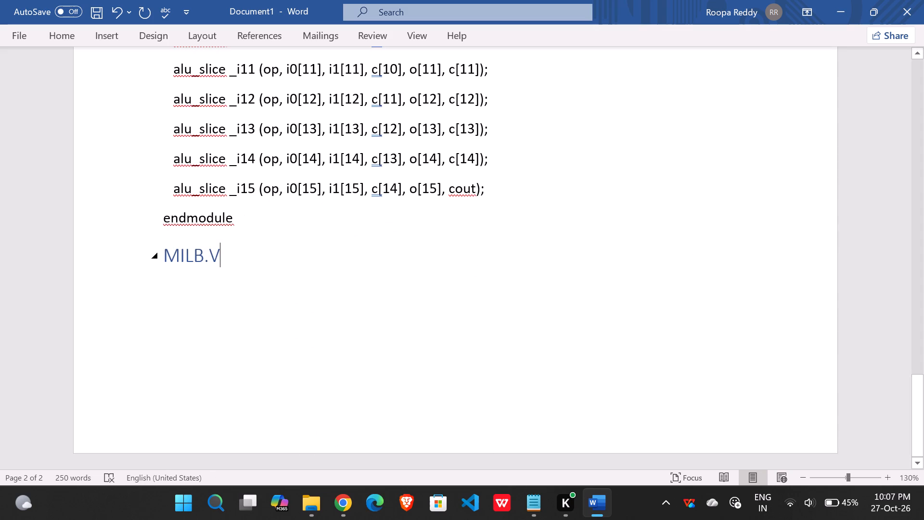
key(Return)
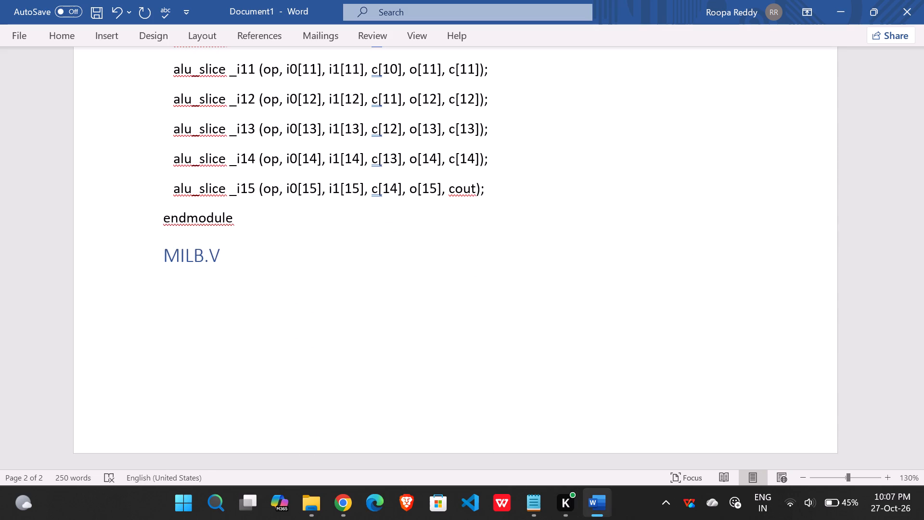
Switch to the mlib.v file in Notepad and copy its entire code.
click(529, 506)
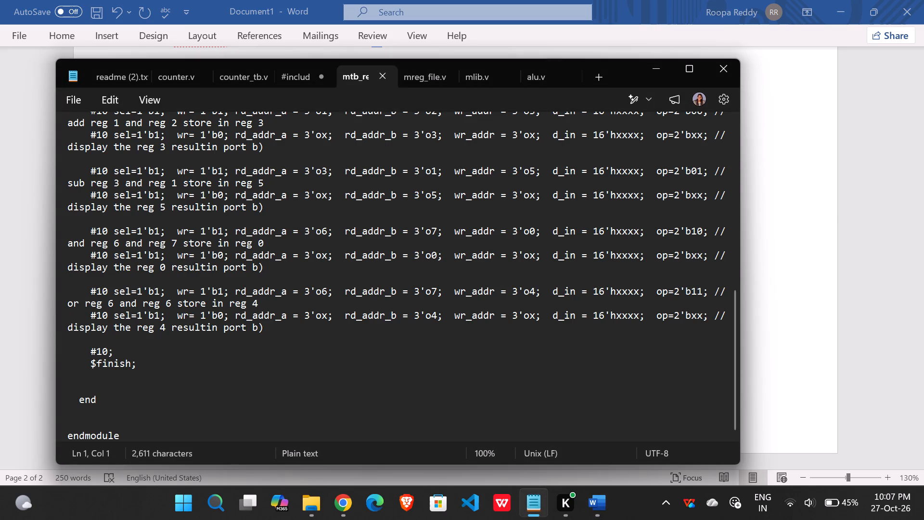
click(477, 82)
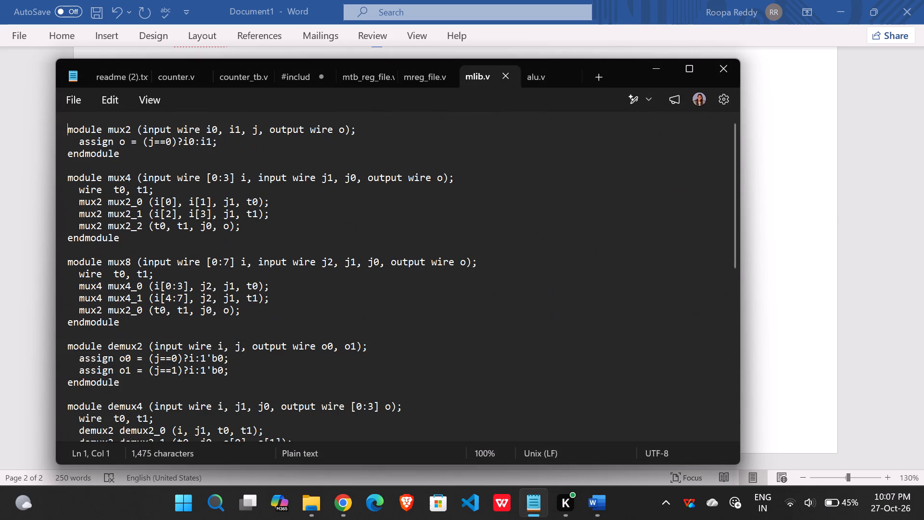
key(ctrl+a)
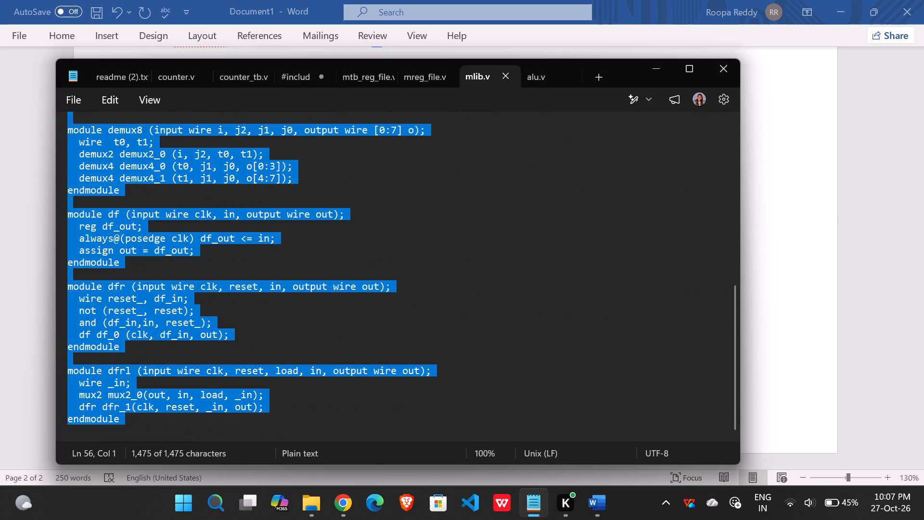
key(ctrl+c)
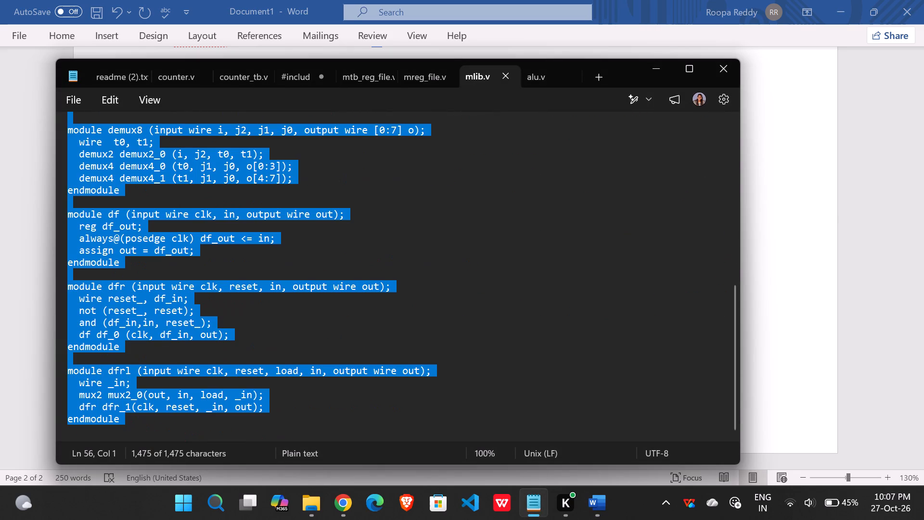
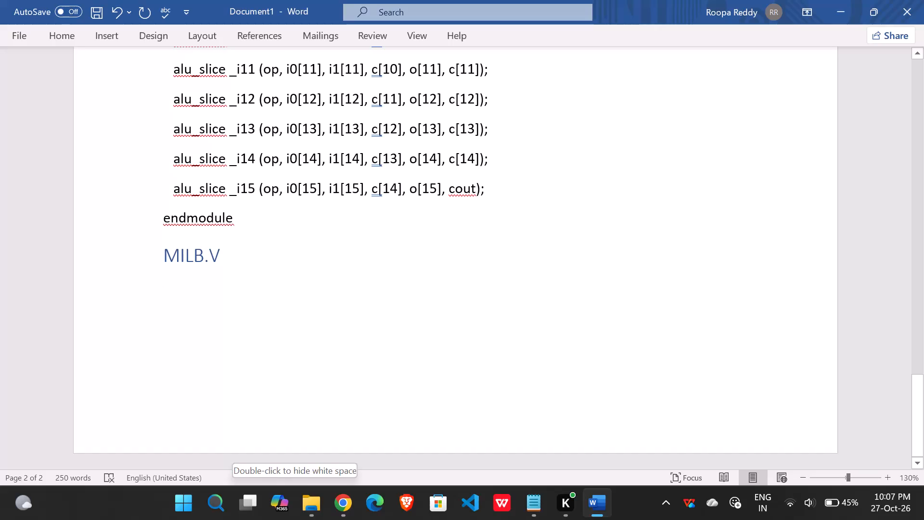
Paste the copied mlib.v code below the MILB.V heading at font size 9.
click(57, 28)
drag(57, 28, 231, 60)
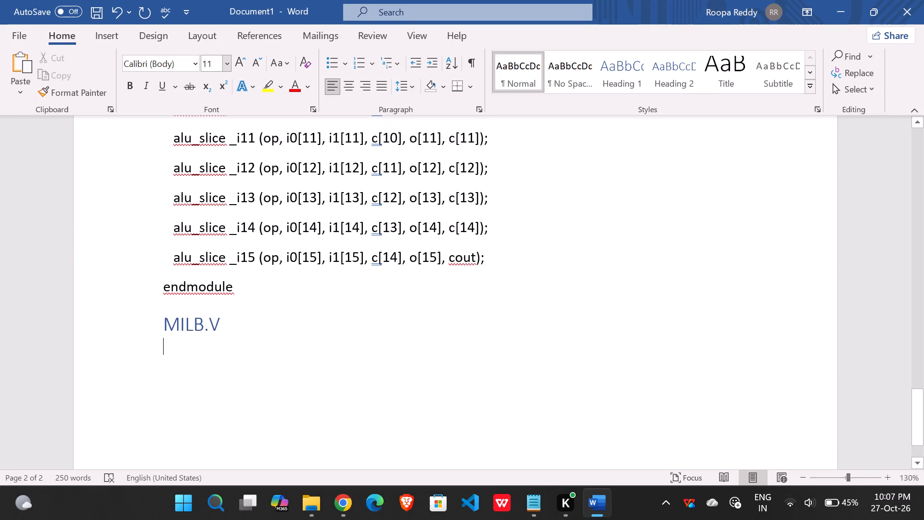
drag(231, 60, 253, 63)
click(253, 63)
click(253, 63)
click(167, 346)
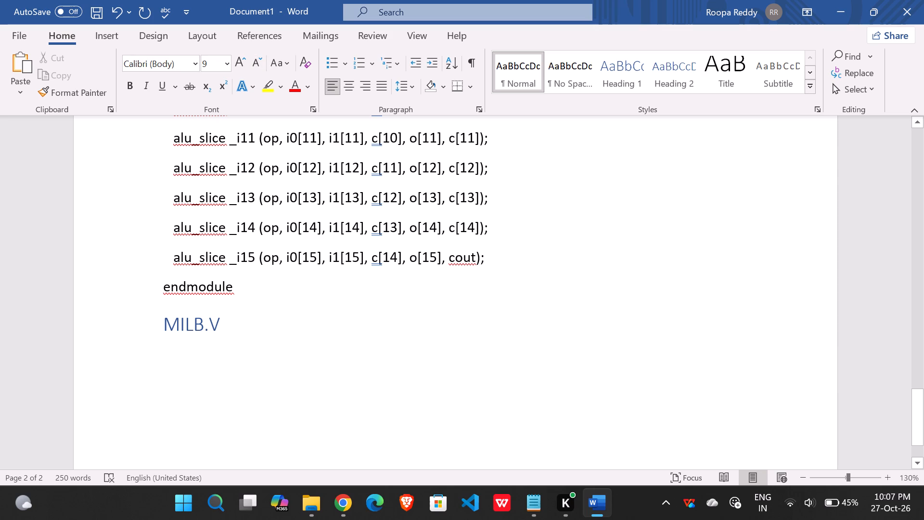
key(ctrl+v)
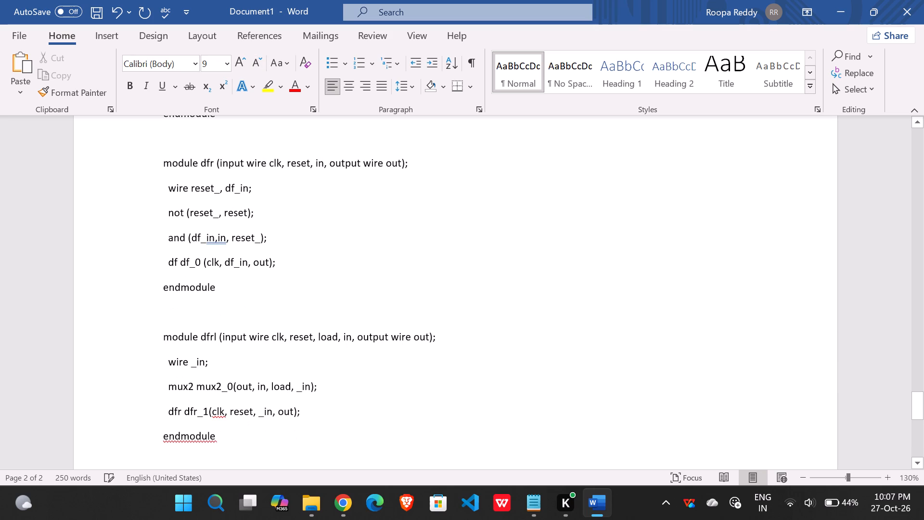
scroll(167, 346, down, 2)
scroll(167, 346, up, 2)
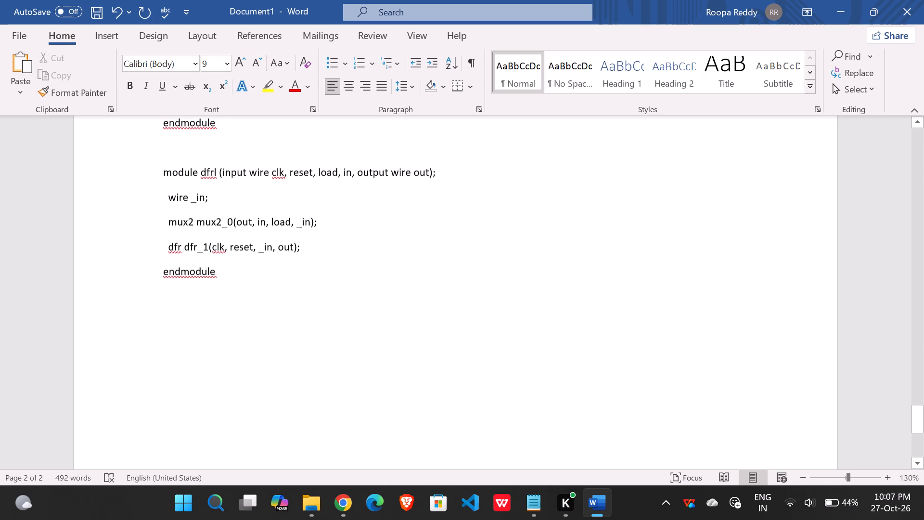
scroll(167, 346, right, 1)
Add a line after the final endmodule, check the file name in Notepad, and enter the heading "mreg_file.v" with a solid blue text effect.
key(Return)
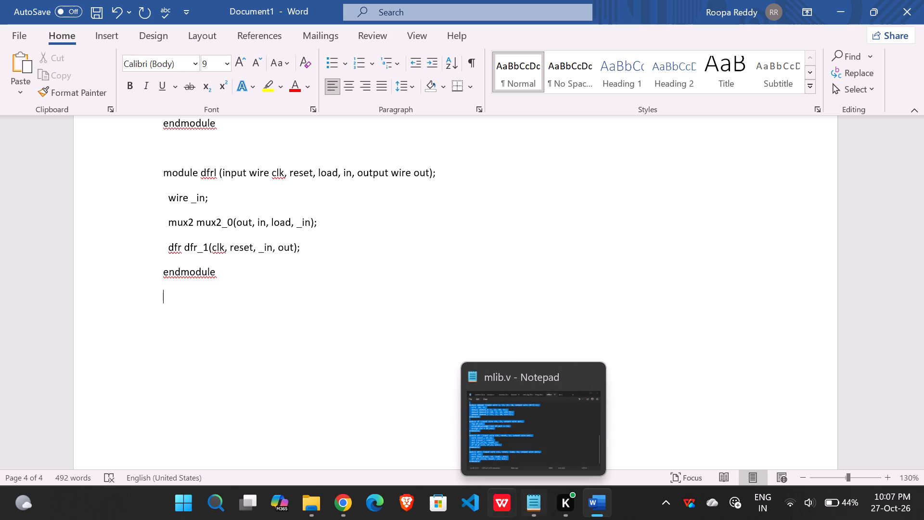
click(532, 505)
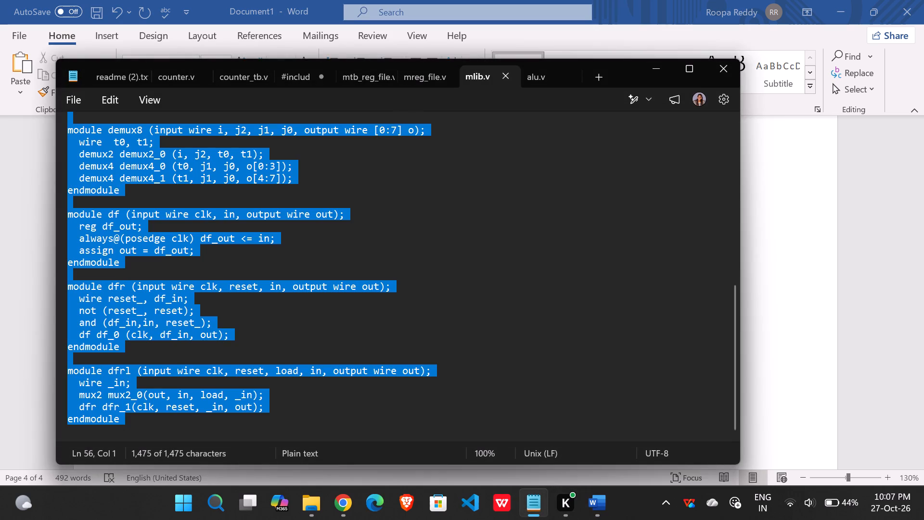
click(594, 502)
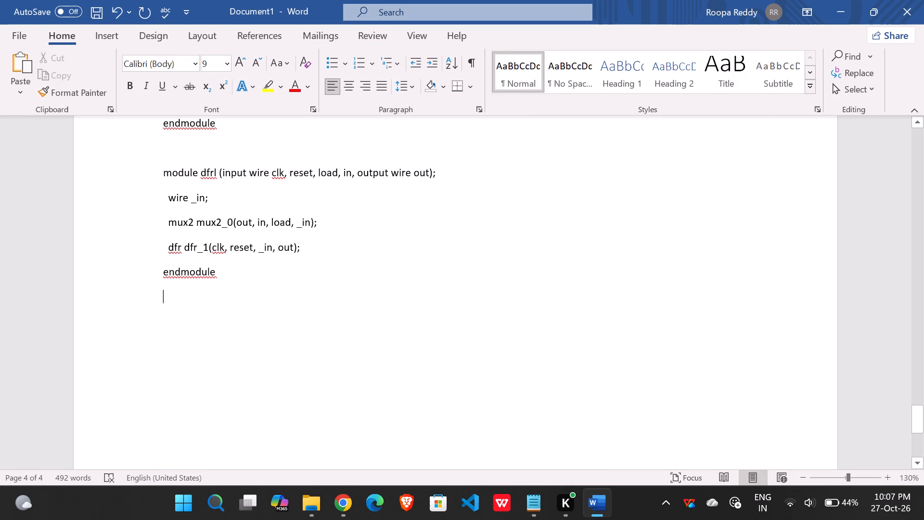
click(246, 88)
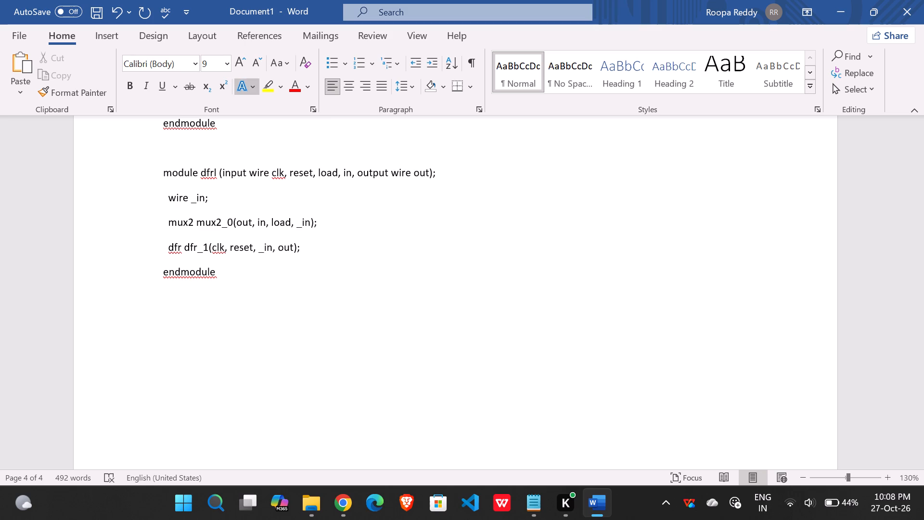
click(291, 116)
click(244, 86)
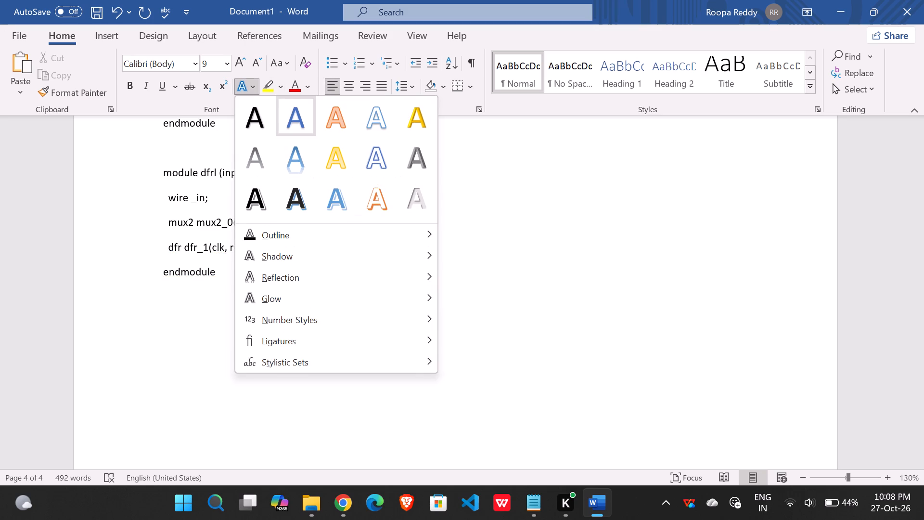
click(290, 114)
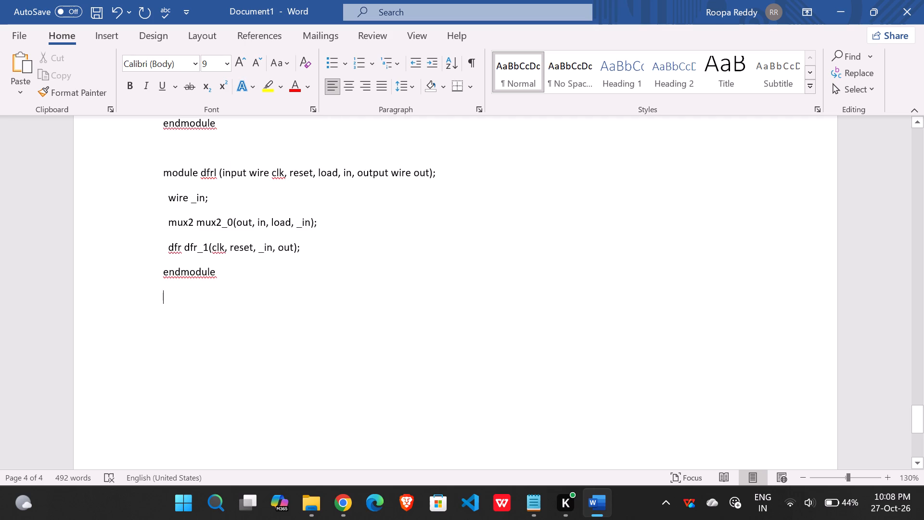
key(m)
text(er)
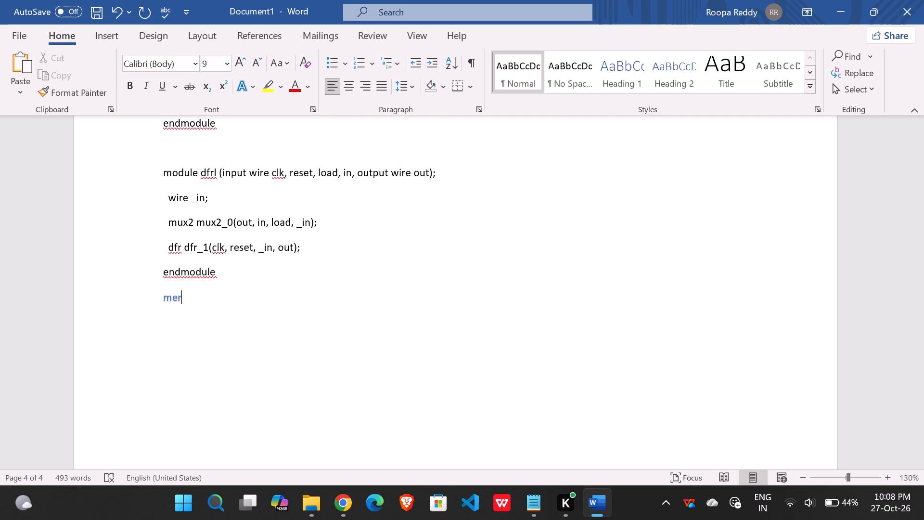
key(g)
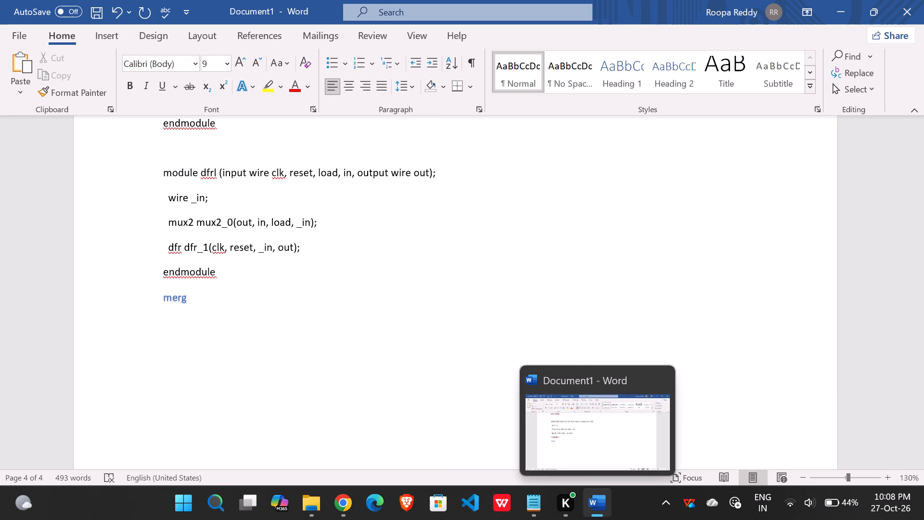
key(BackSpace)
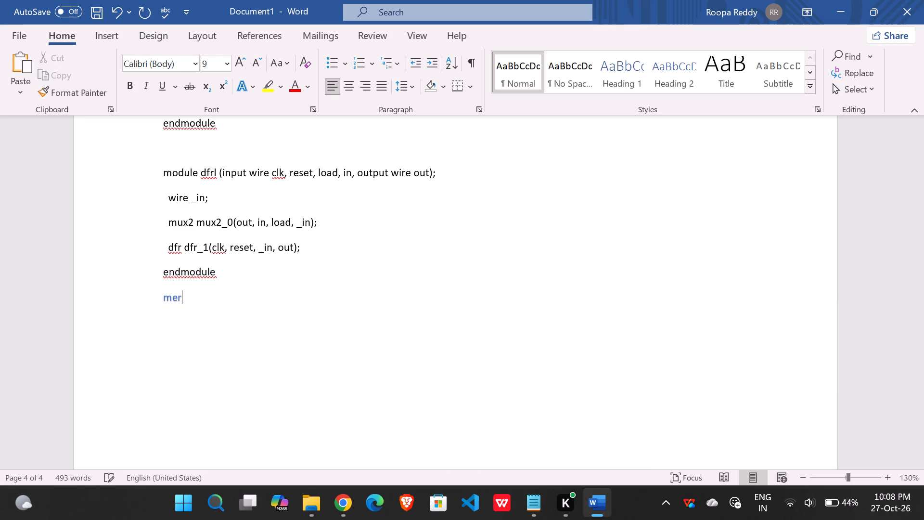
key(BackSpace)
key(BackSpace)
text(re)
key(g)
key(shift+underscore)
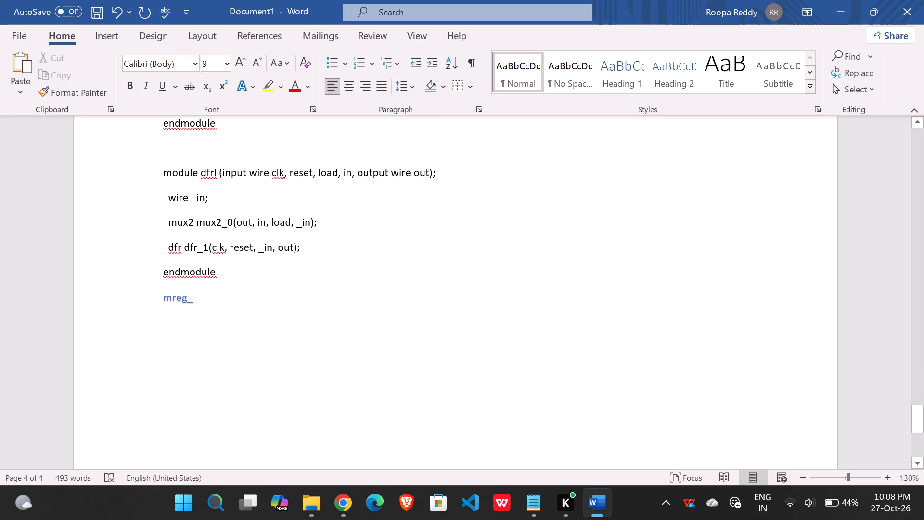
text(file)
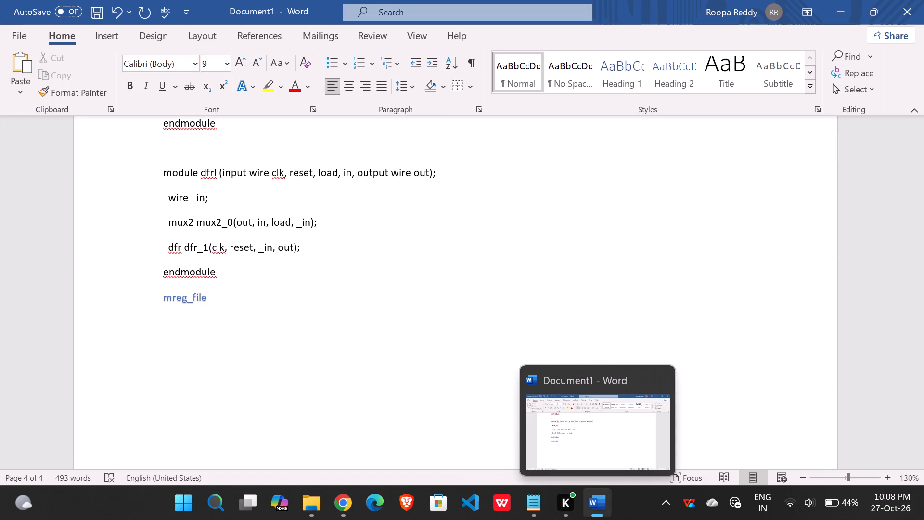
text(.v)
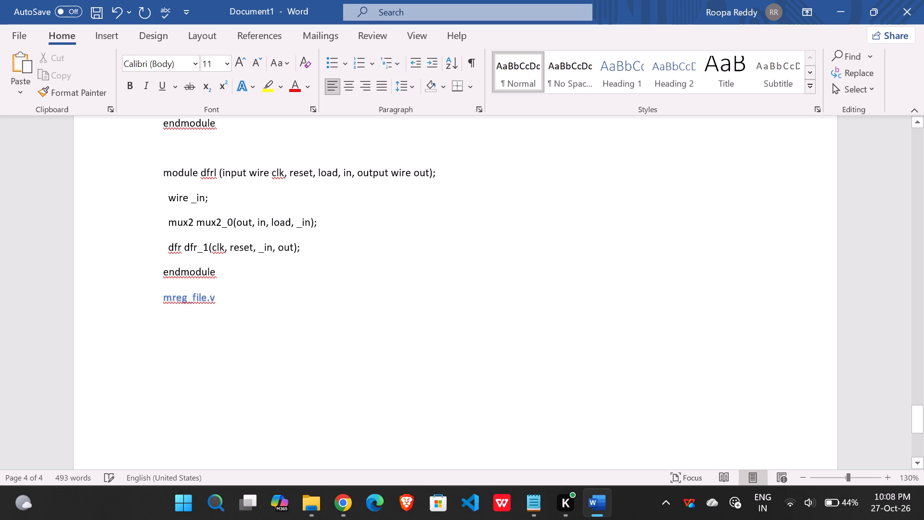
Enlarge the mreg_file.v heading to font size 11.
drag(226, 298, 160, 296)
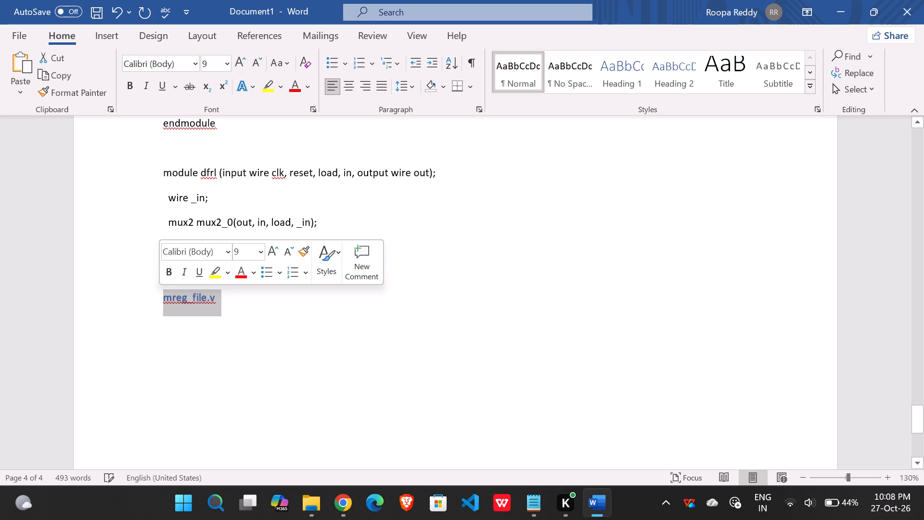
click(266, 252)
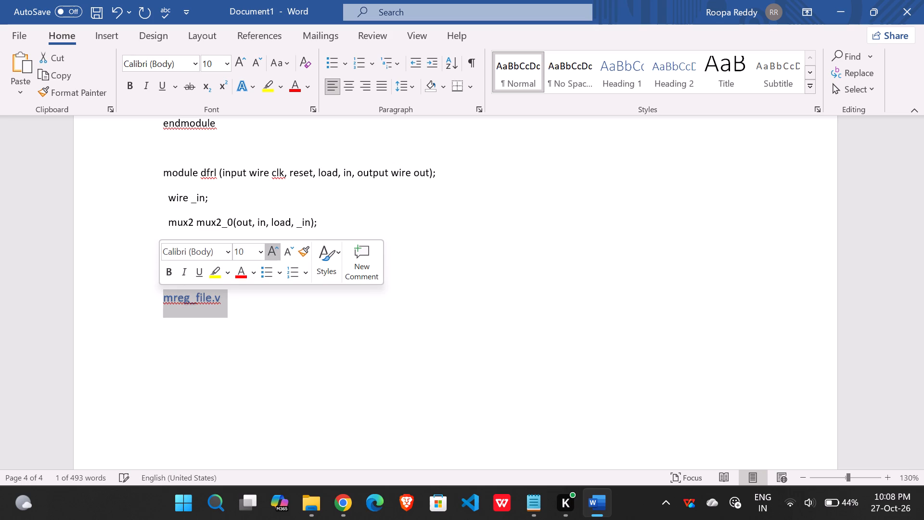
click(270, 252)
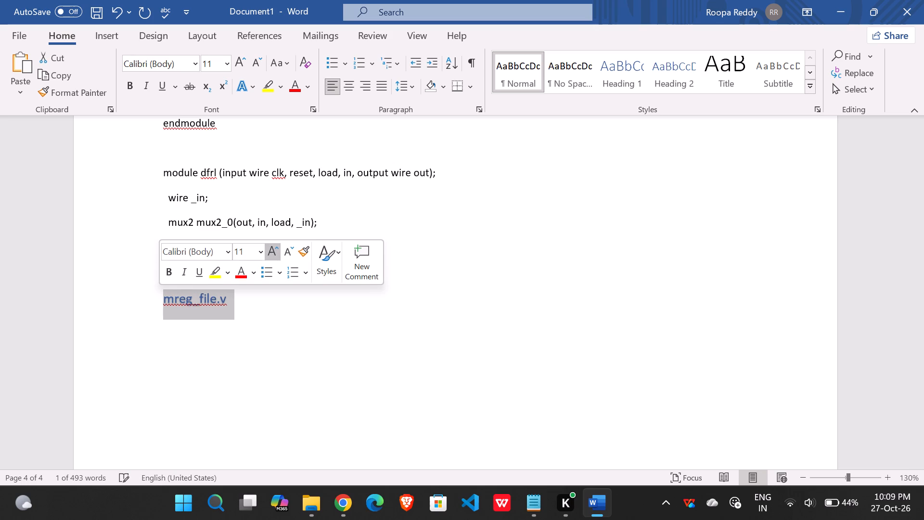
click(271, 336)
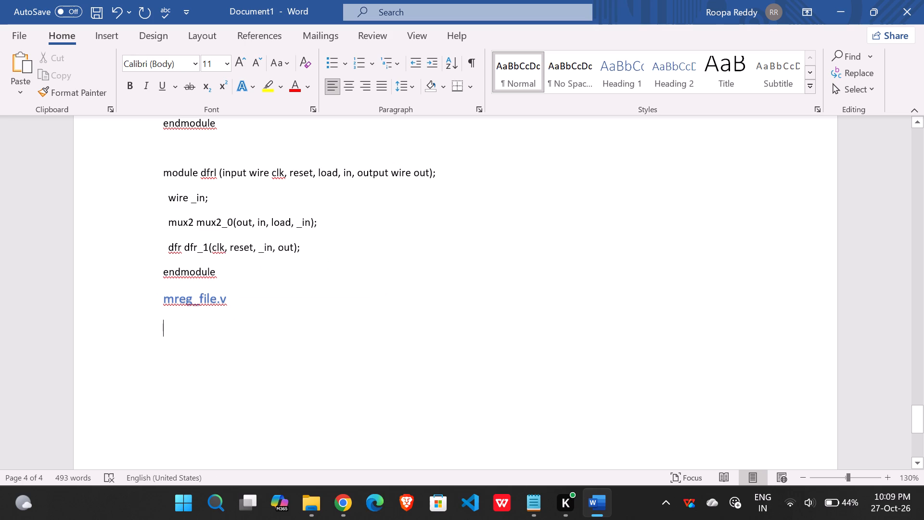
Copy the entire mreg_file.v code from Notepad and paste it below its heading in Word at font size 9.
click(255, 60)
click(255, 60)
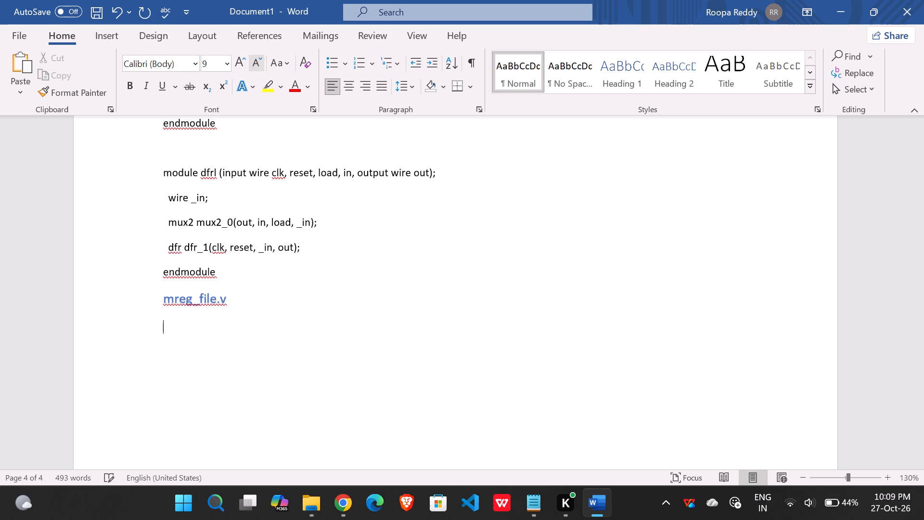
click(534, 507)
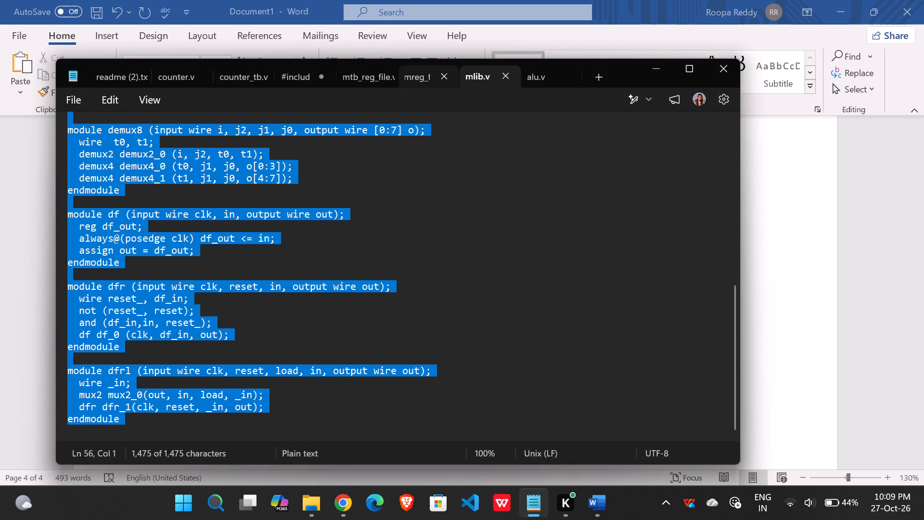
click(458, 159)
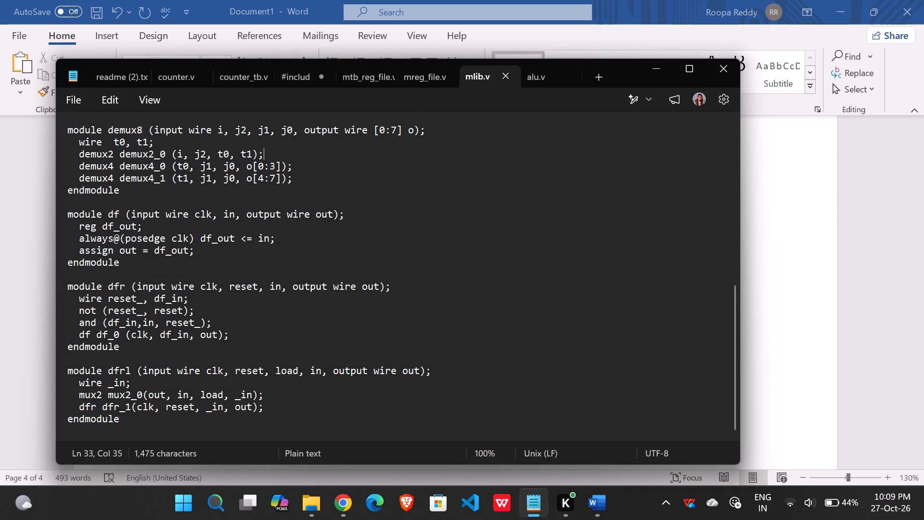
click(427, 74)
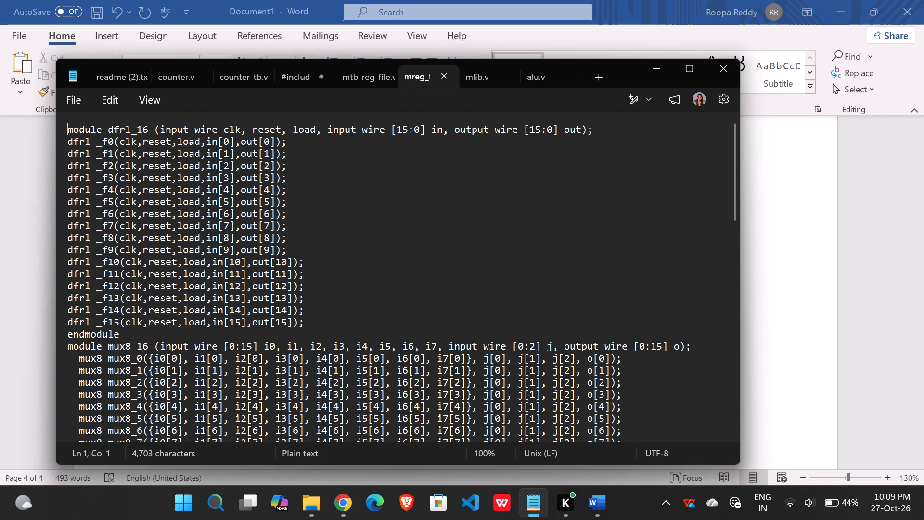
scroll(331, 276, down, 1)
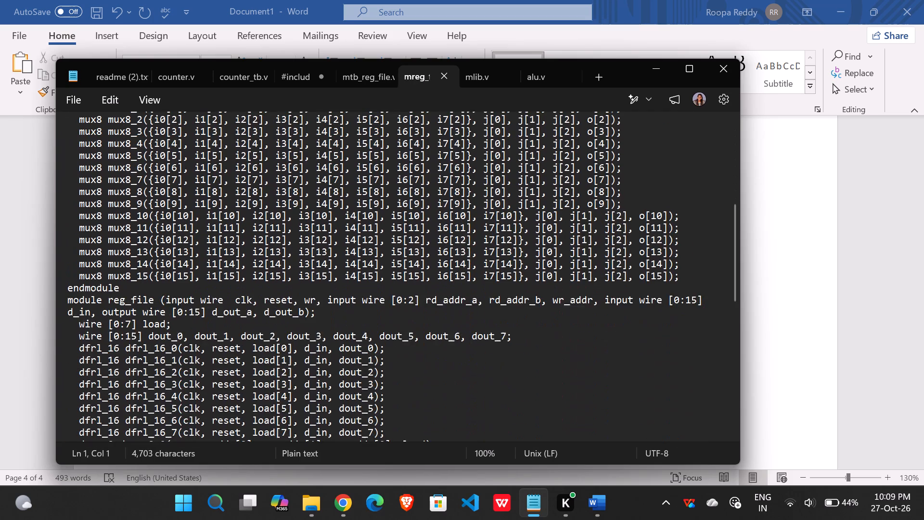
scroll(331, 276, down, 4)
scroll(331, 276, up, 4)
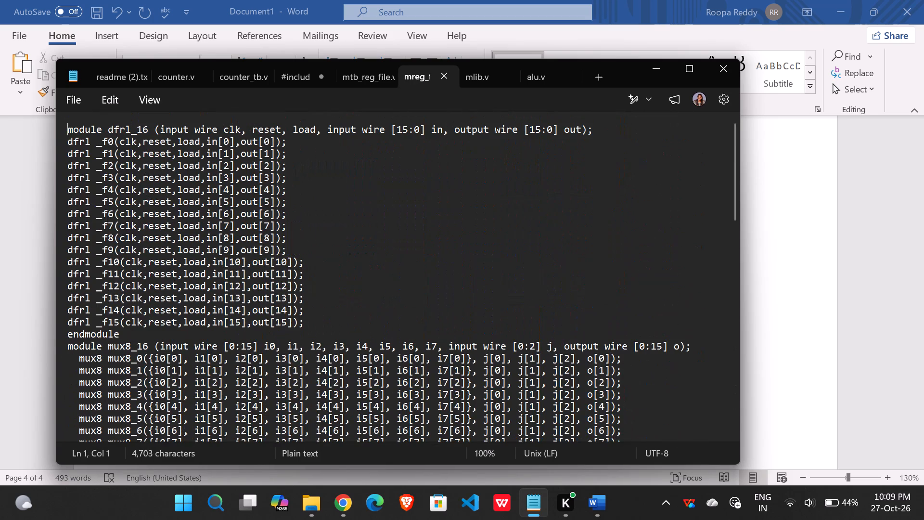
scroll(331, 276, up, 1)
key(ctrl+a)
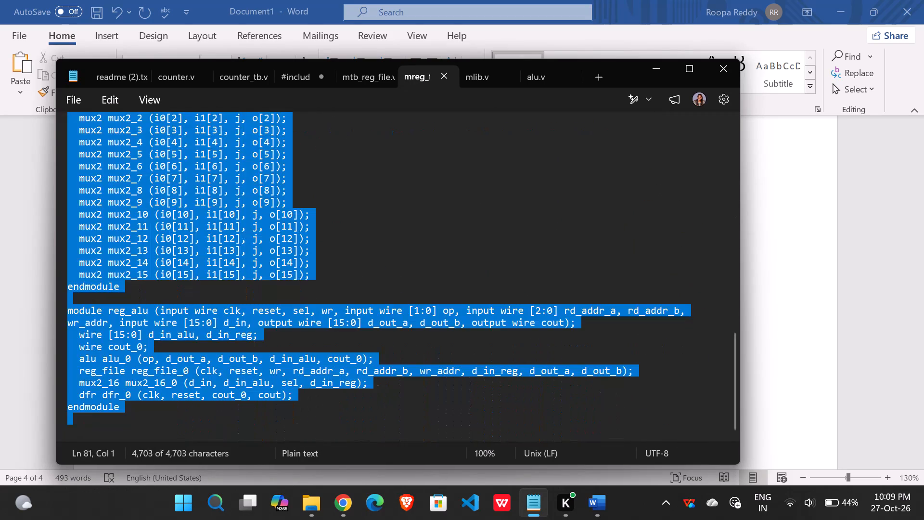
key(ctrl+c)
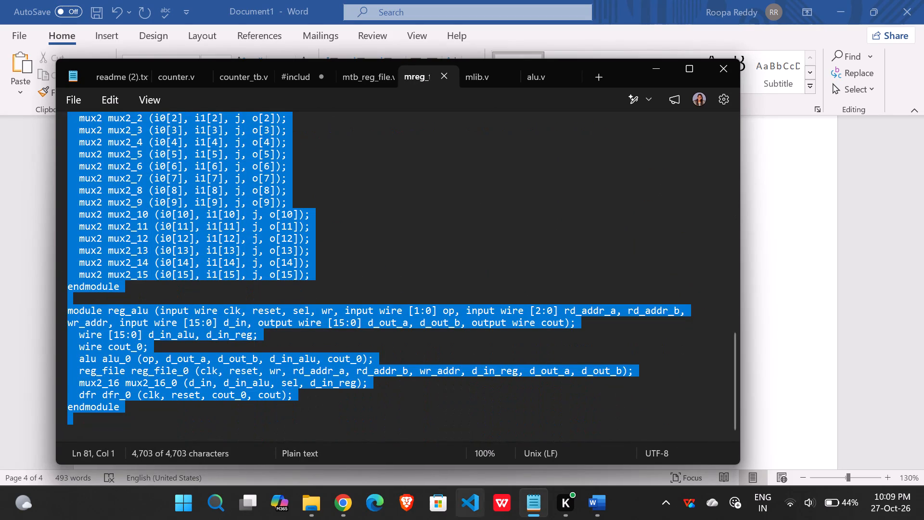
click(593, 499)
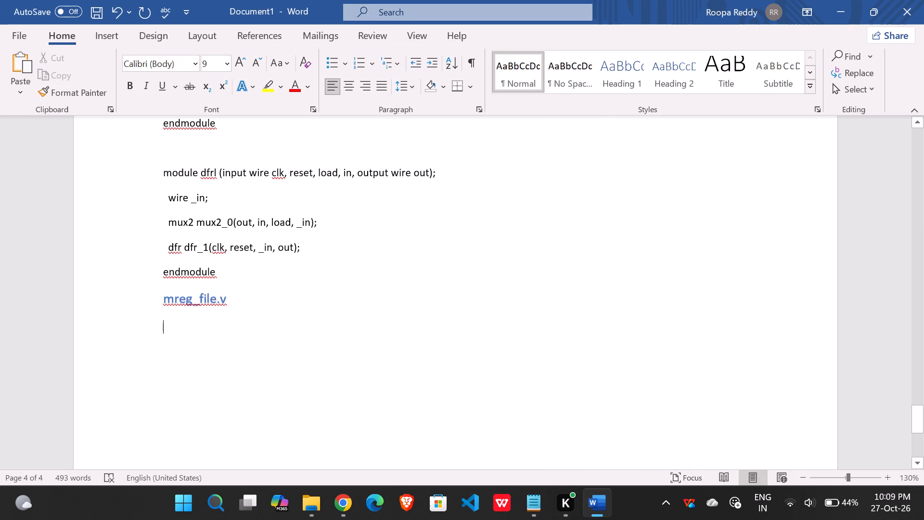
key(ctrl+v)
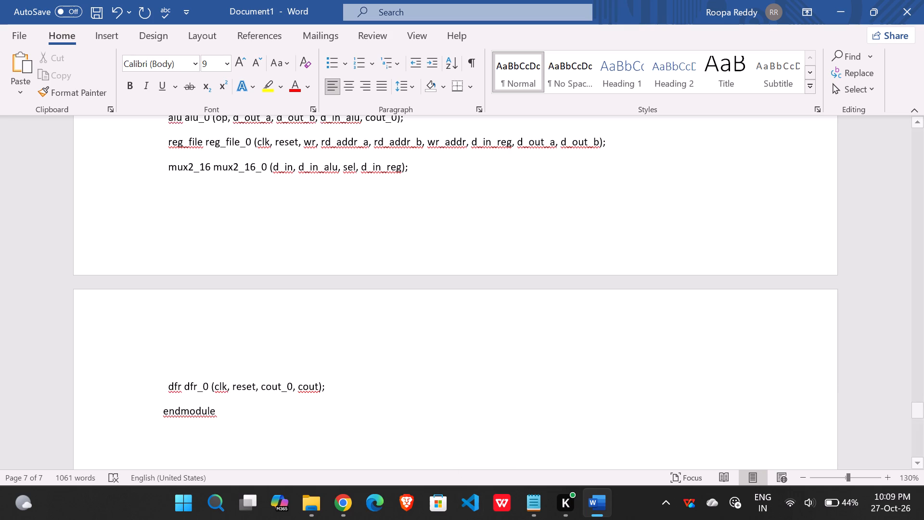
Check the testbench file name in Notepad and enter the heading "mtb_reg_file.v" in Word at font size 11 with a solid blue text effect.
click(246, 61)
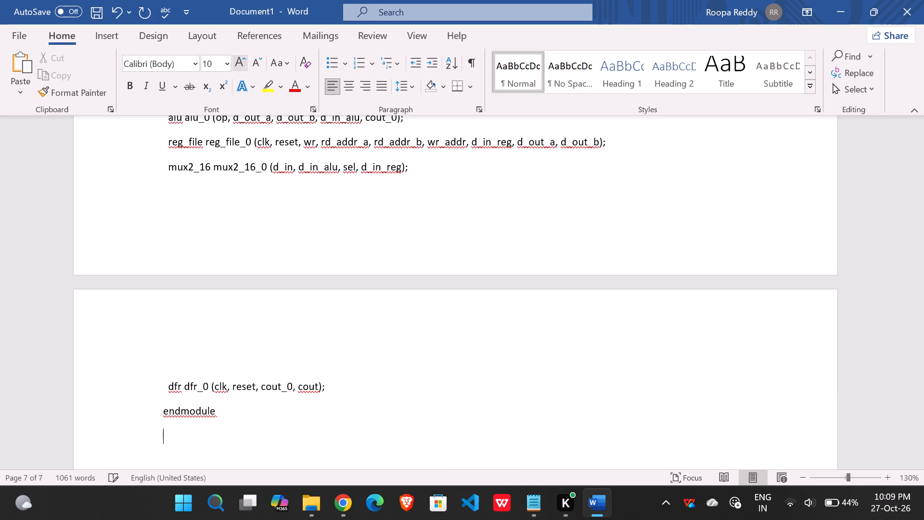
click(246, 61)
click(248, 86)
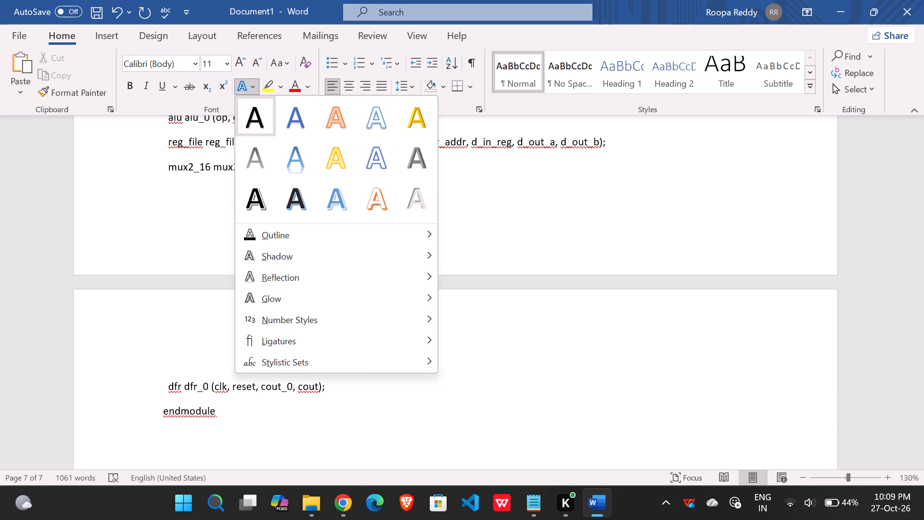
click(292, 114)
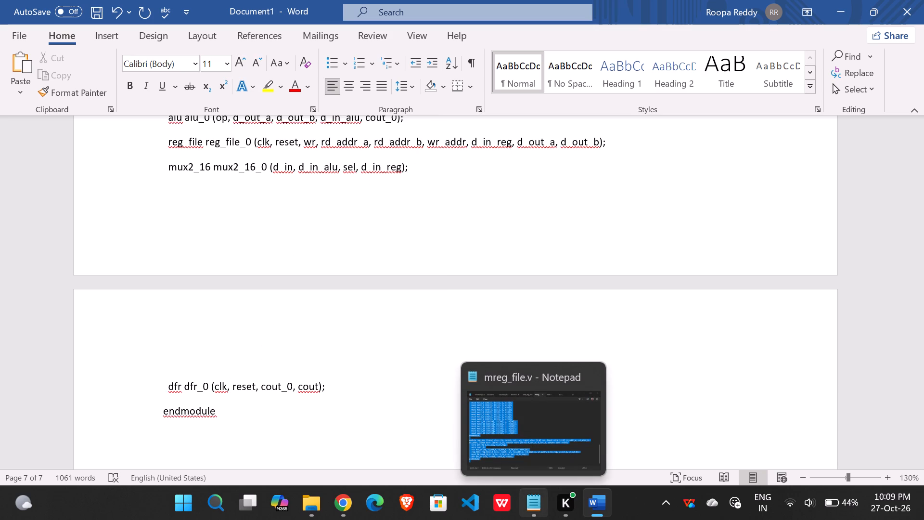
click(521, 438)
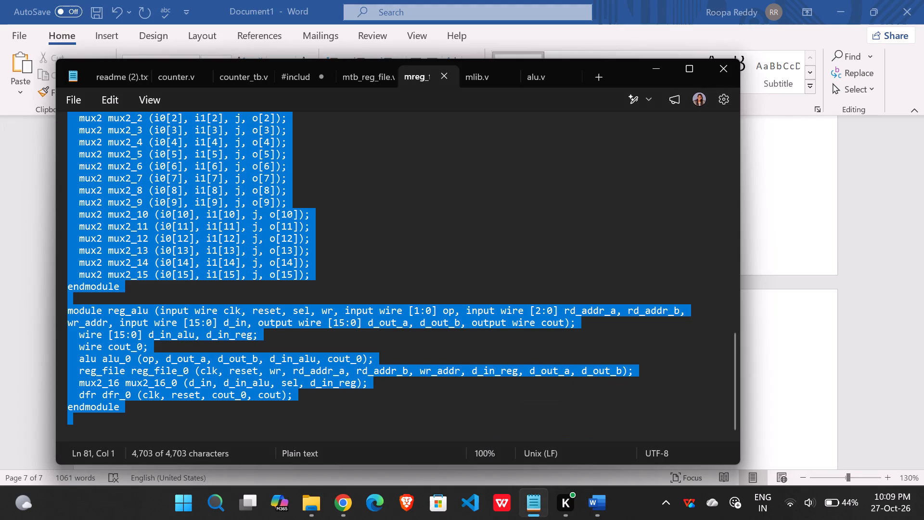
click(368, 75)
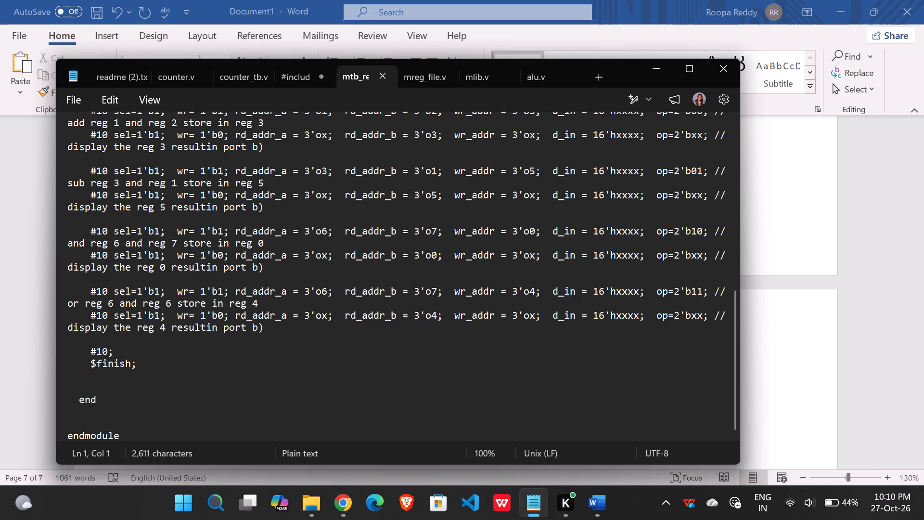
click(775, 367)
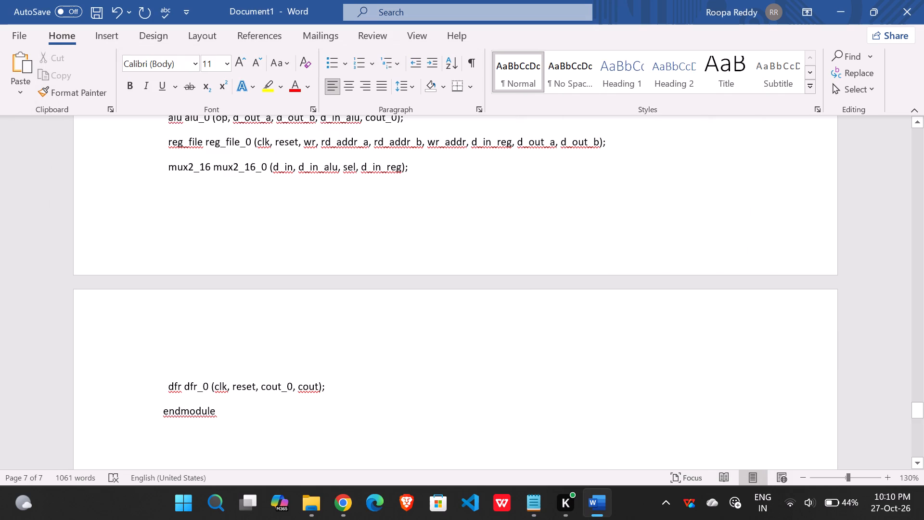
key(m)
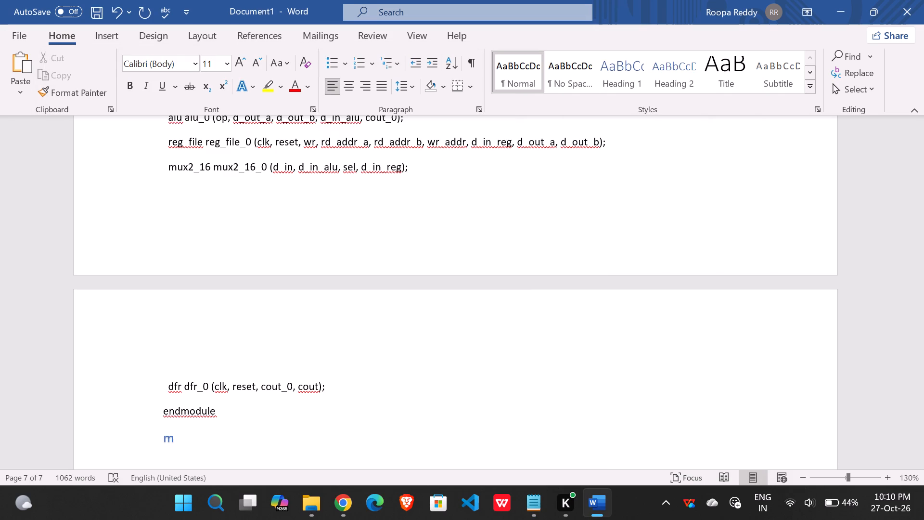
text(tb)
key(shift+underscore)
text(reg)
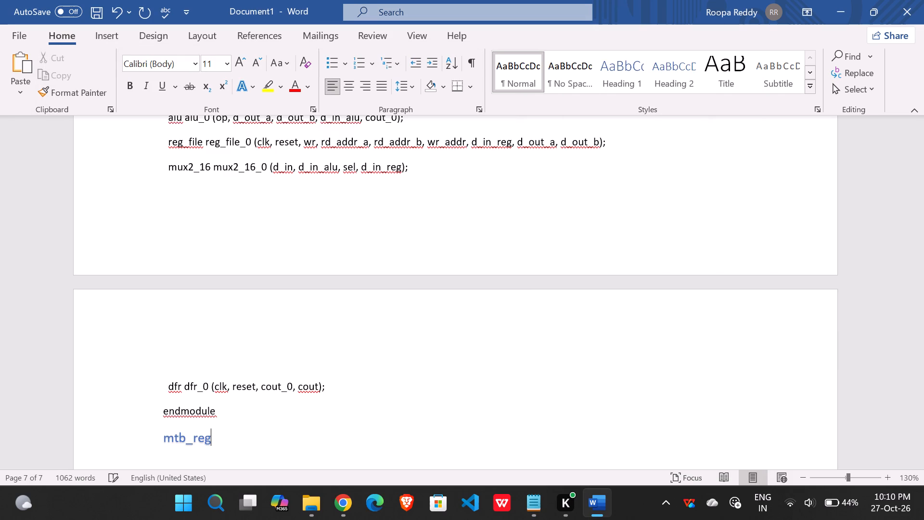
key(shift+underscore)
text(file.)
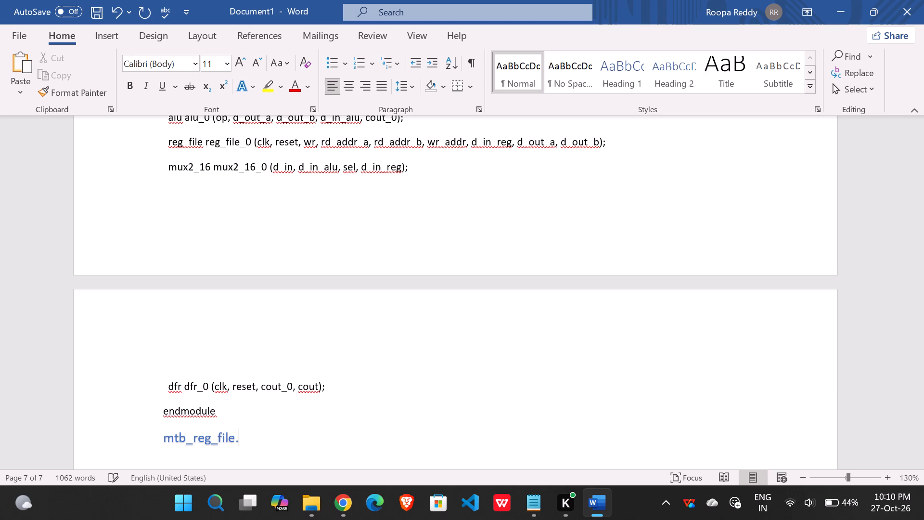
key(v)
Copy the entire mtb_reg_file.v code from Notepad and paste it below its heading in Word at font size 10 with the plain black text effect.
key(Return)
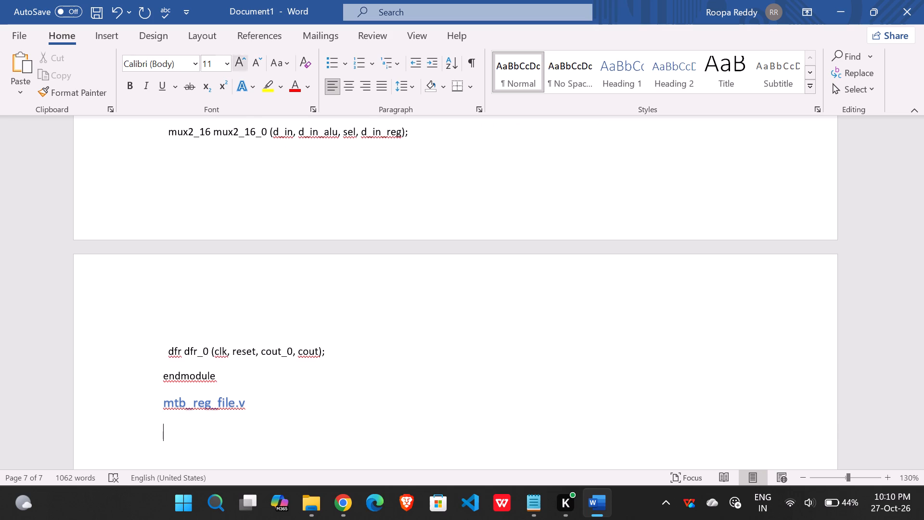
click(239, 57)
click(252, 59)
click(252, 59)
click(250, 85)
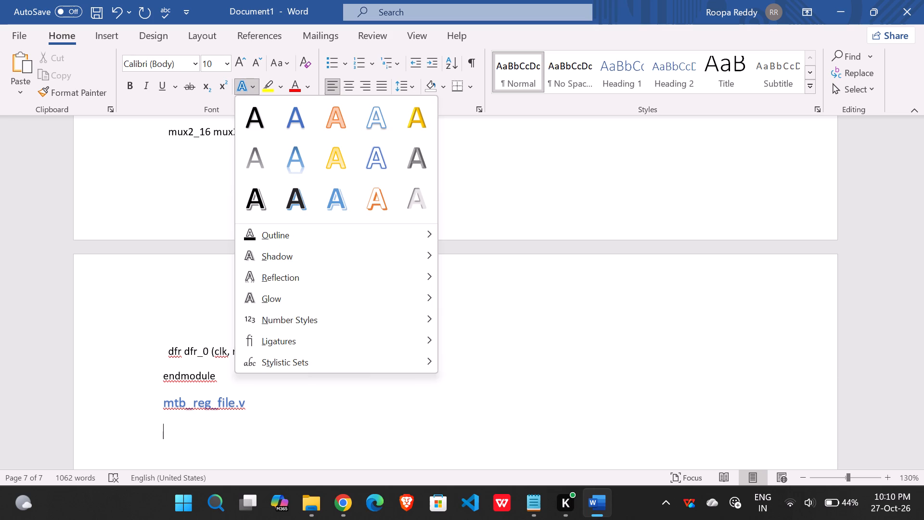
click(261, 117)
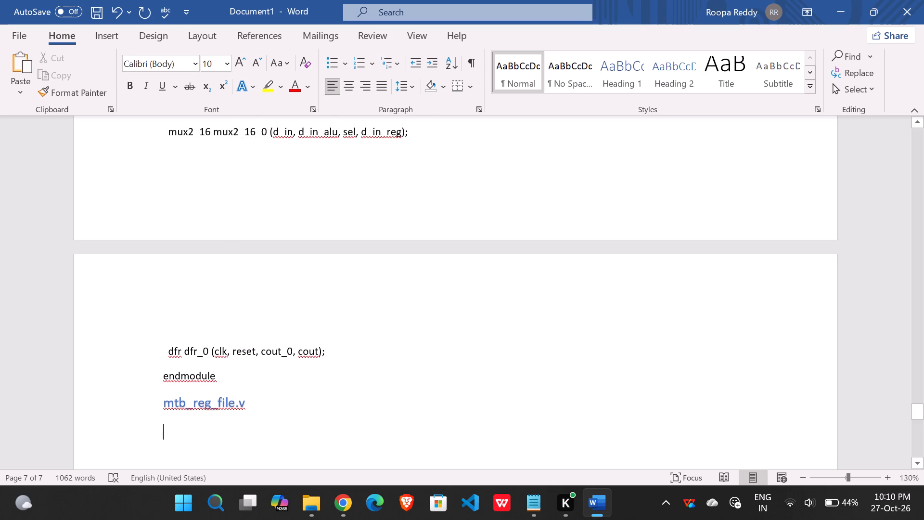
click(529, 503)
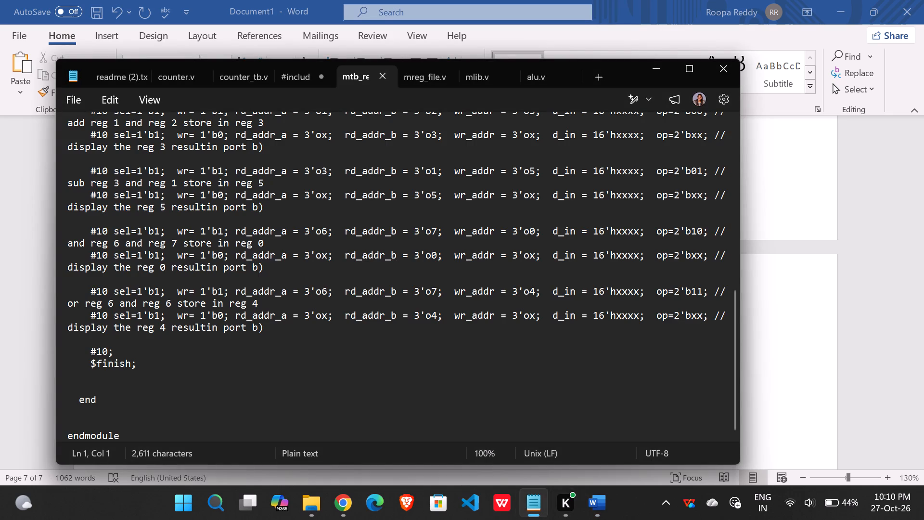
key(ctrl+a)
key(ctrl+c)
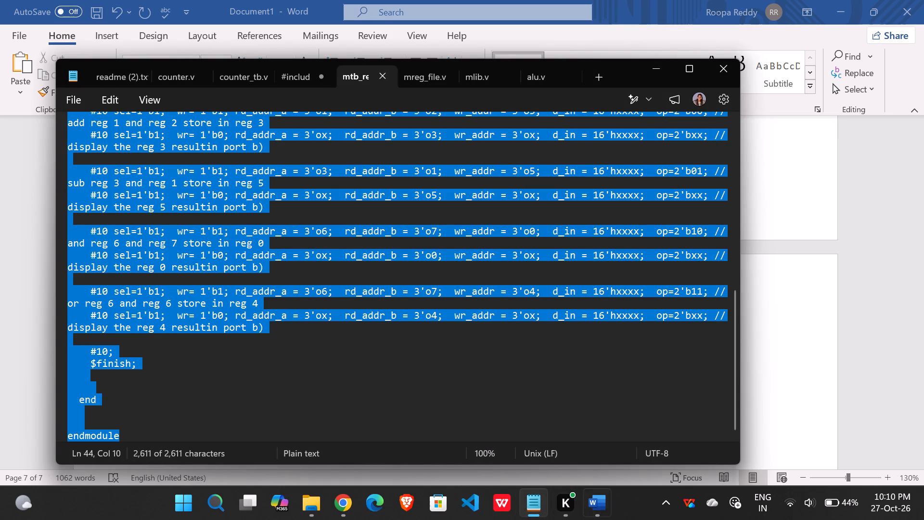
click(598, 504)
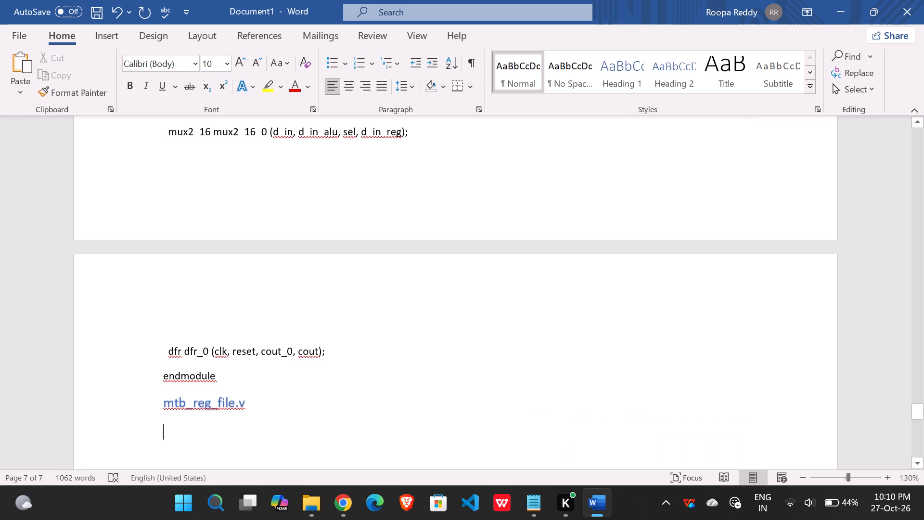
key(ctrl+v)
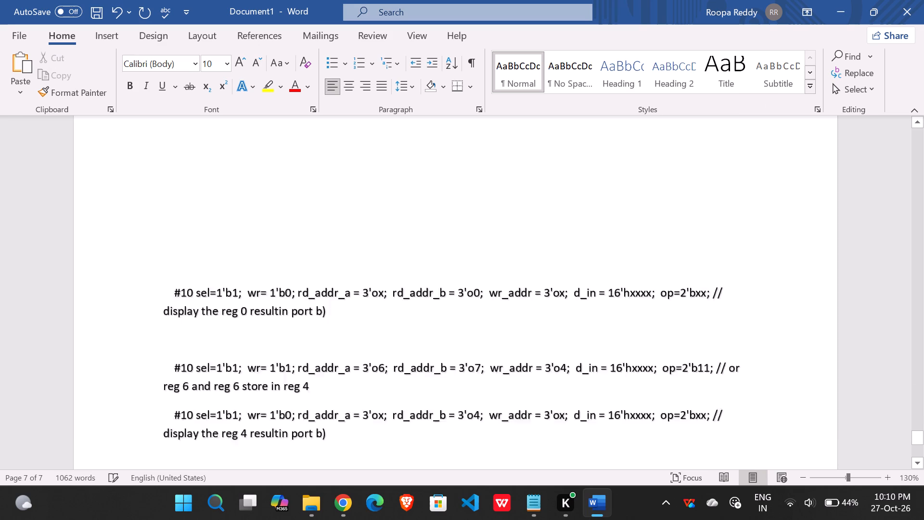
Add the heading "output" at font size 16 on a new line after the final endmodule, followed by an empty line.
scroll(598, 504, up, 1)
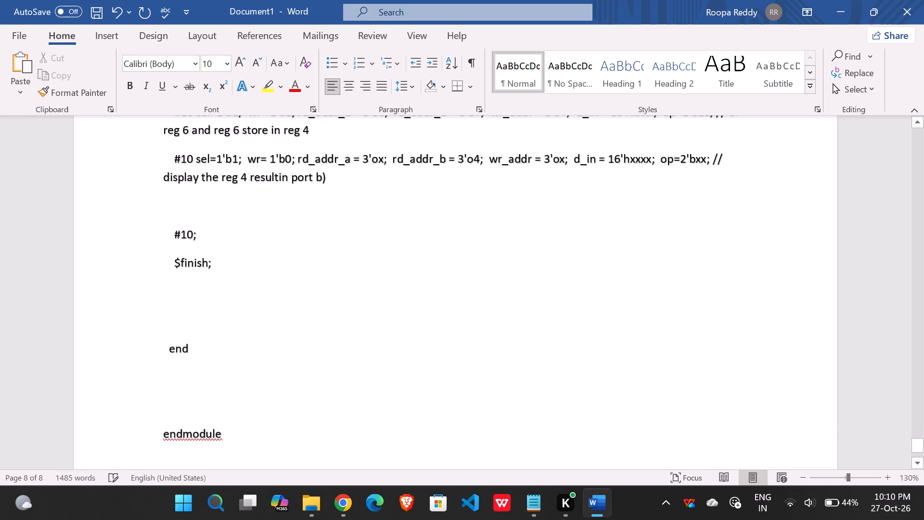
scroll(598, 504, up, 1)
scroll(599, 358, down, 3)
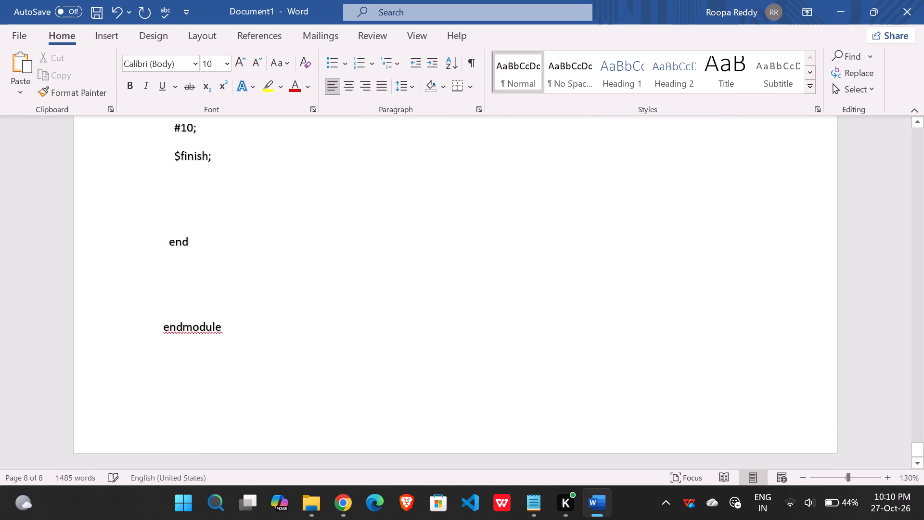
scroll(599, 358, down, 1)
key(Return)
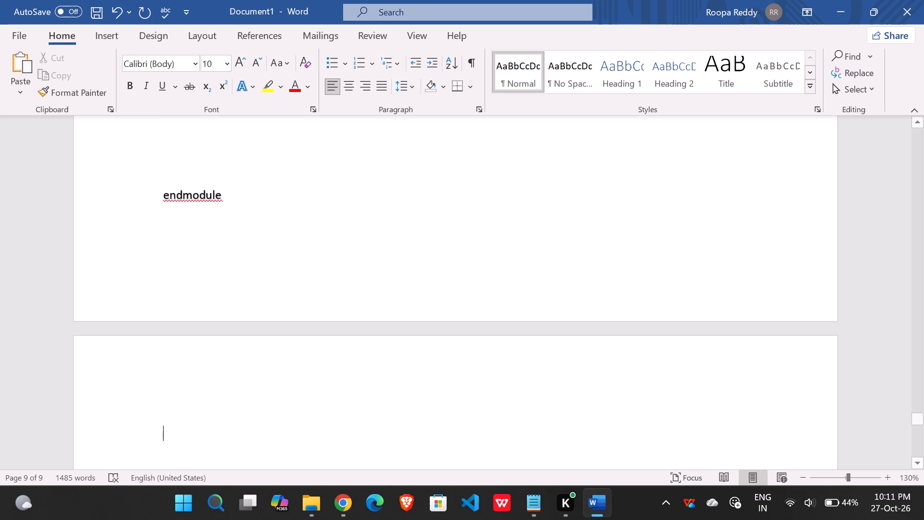
triple_click(240, 61)
click(240, 61)
text(out)
text(put)
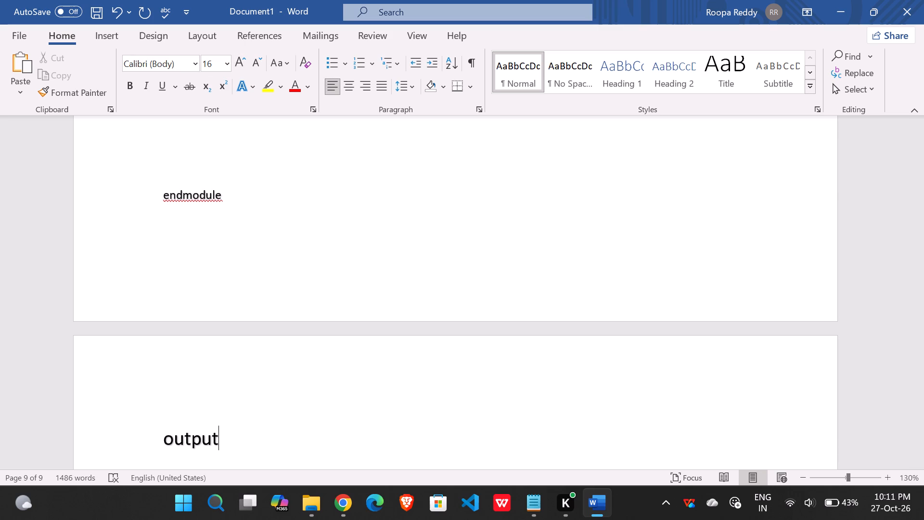
key(Return)
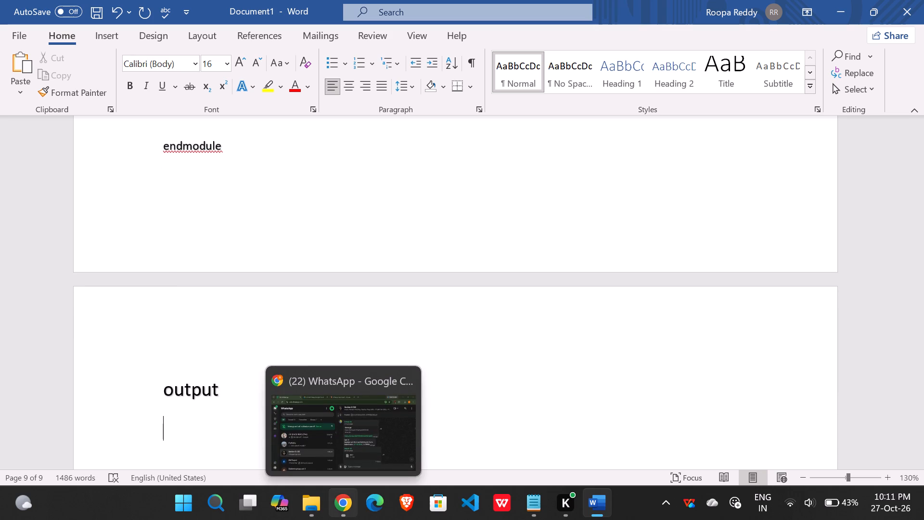
Open the output waveform picture from the Downloads folder, copy the image, and minimize the picture viewer.
click(309, 508)
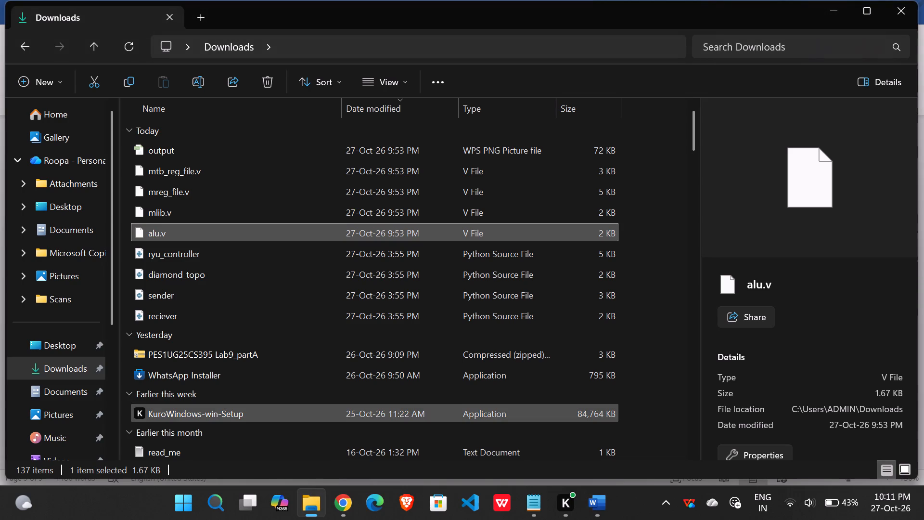
click(286, 151)
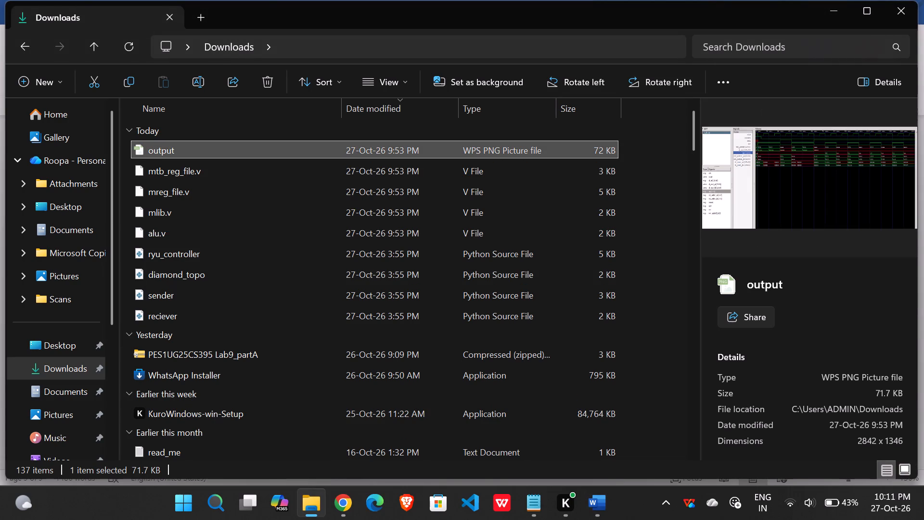
double_click(286, 151)
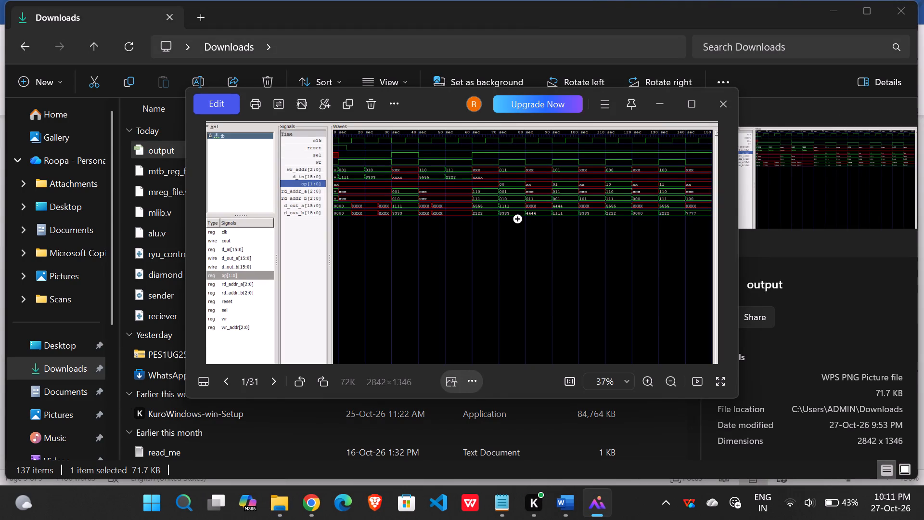
click(518, 220)
double_click(518, 220)
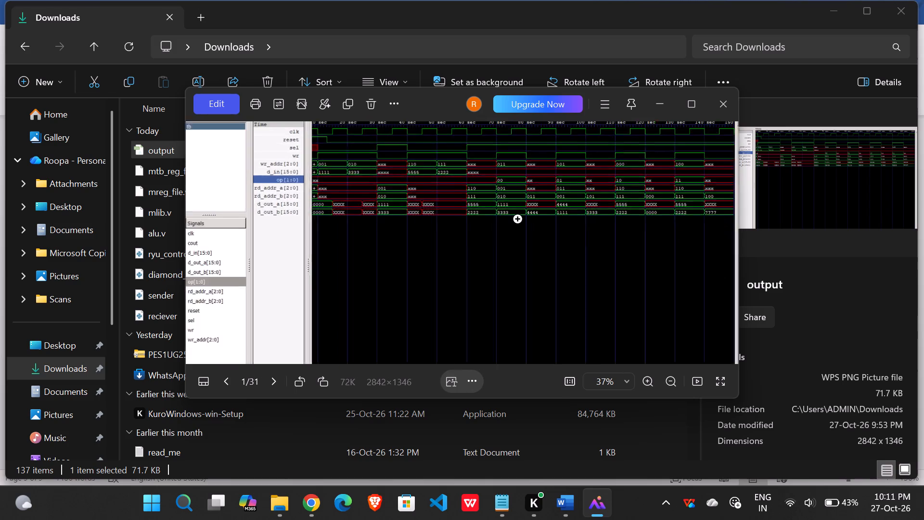
key(ctrl+c)
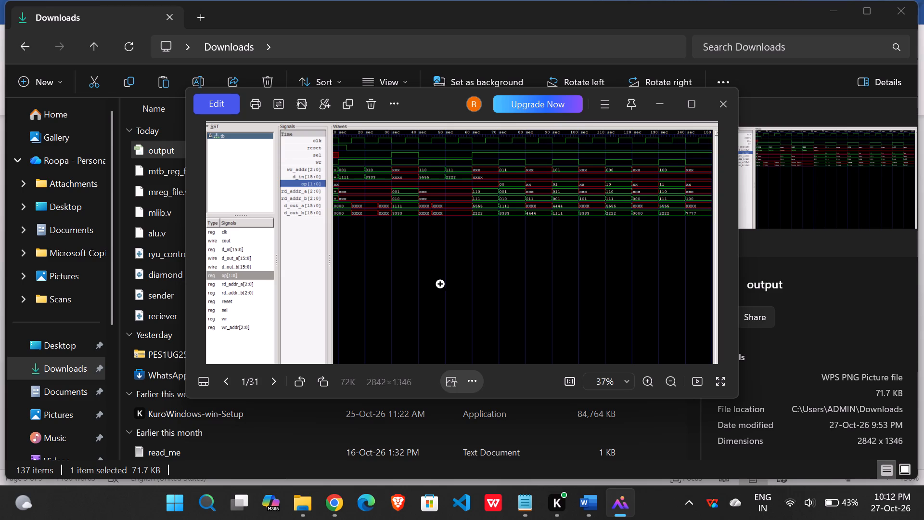
click(659, 106)
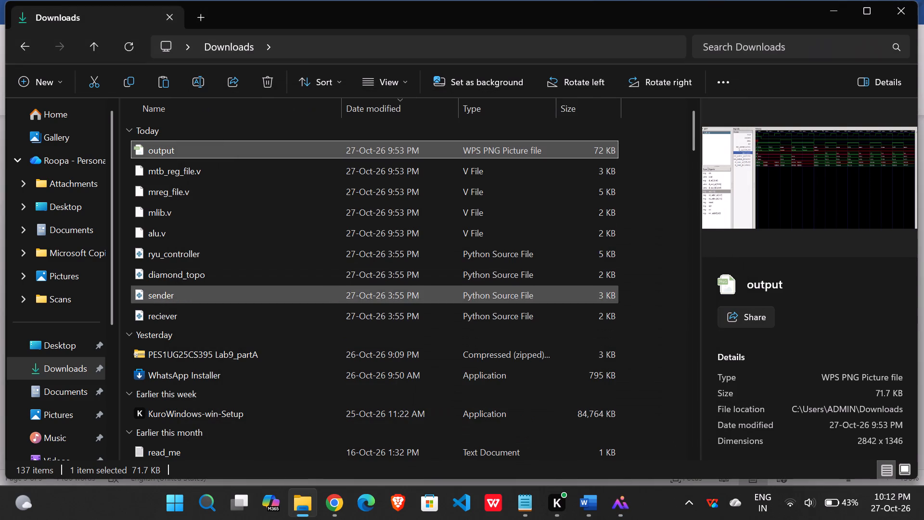
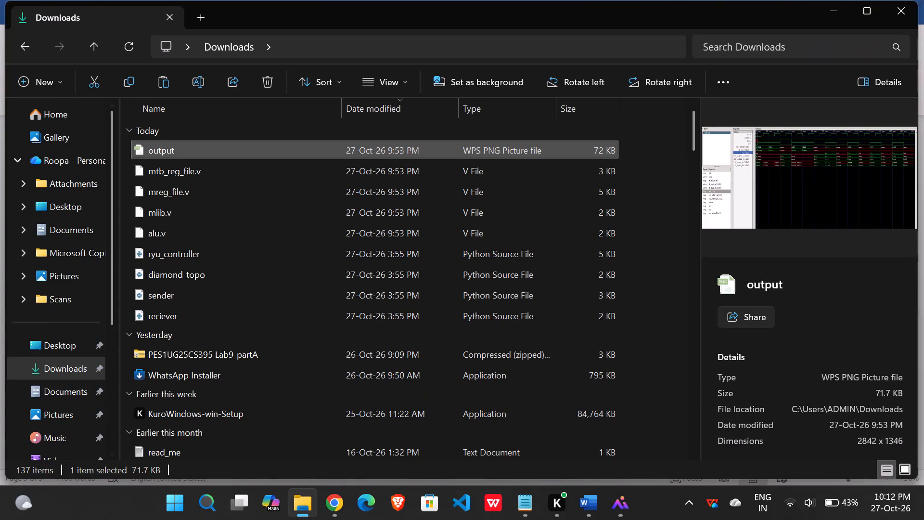
Look through the files in the iverilog bin folder.
scroll(82, 343, down, 1)
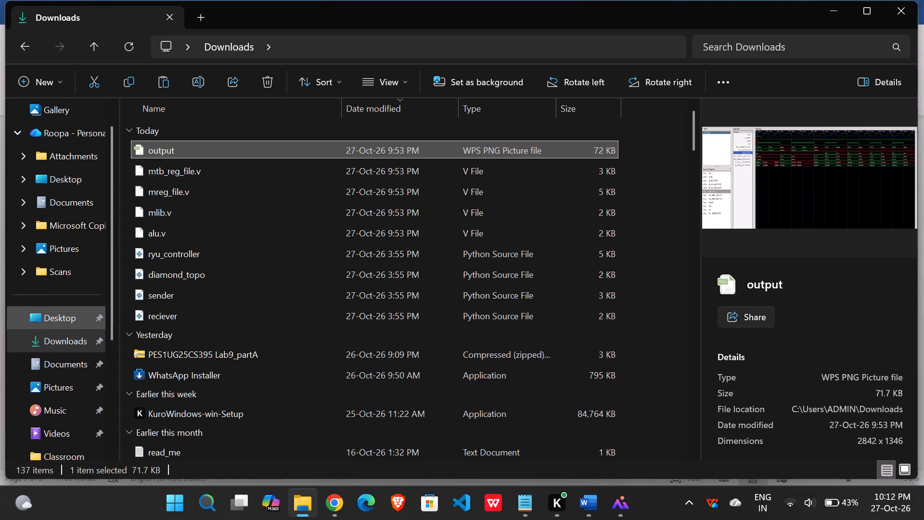
scroll(72, 398, down, 2)
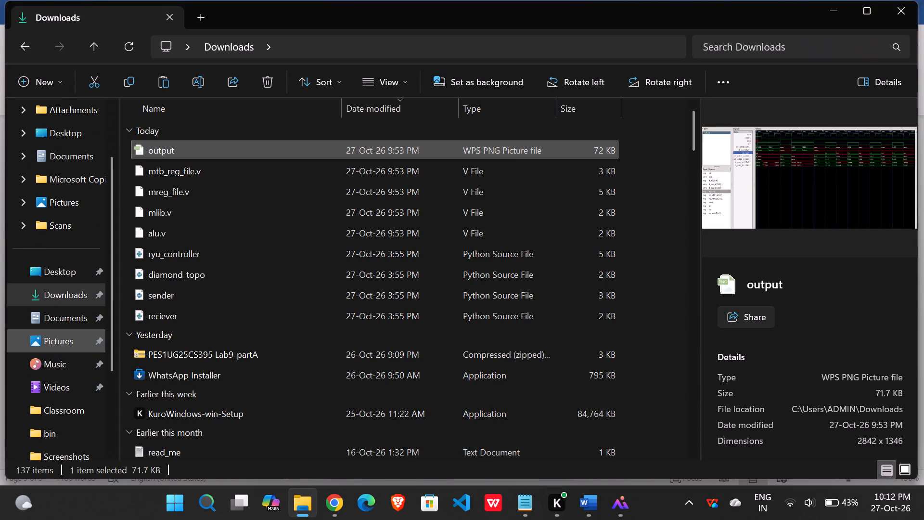
click(63, 428)
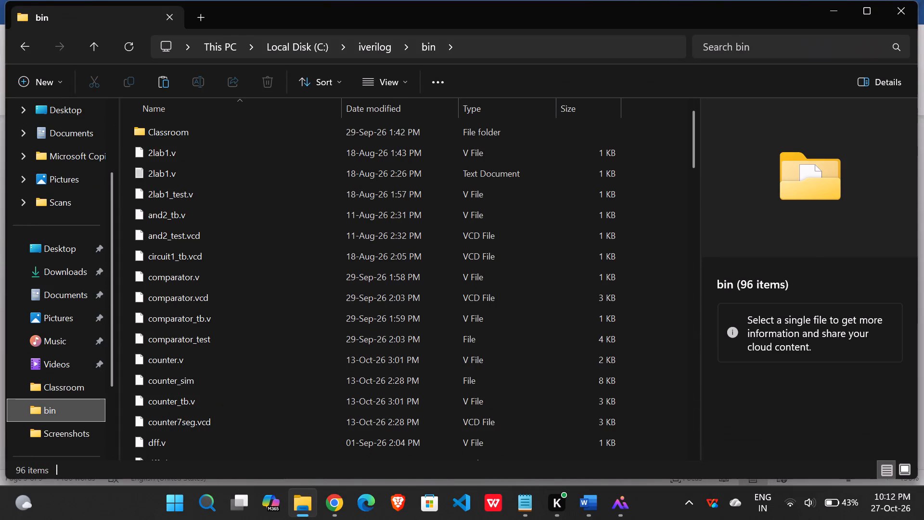
scroll(365, 277, down, 1)
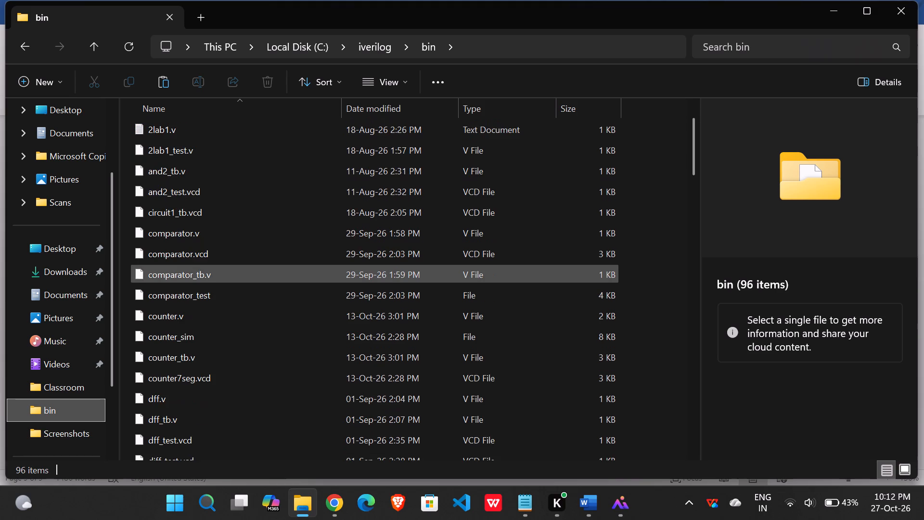
scroll(365, 277, down, 3)
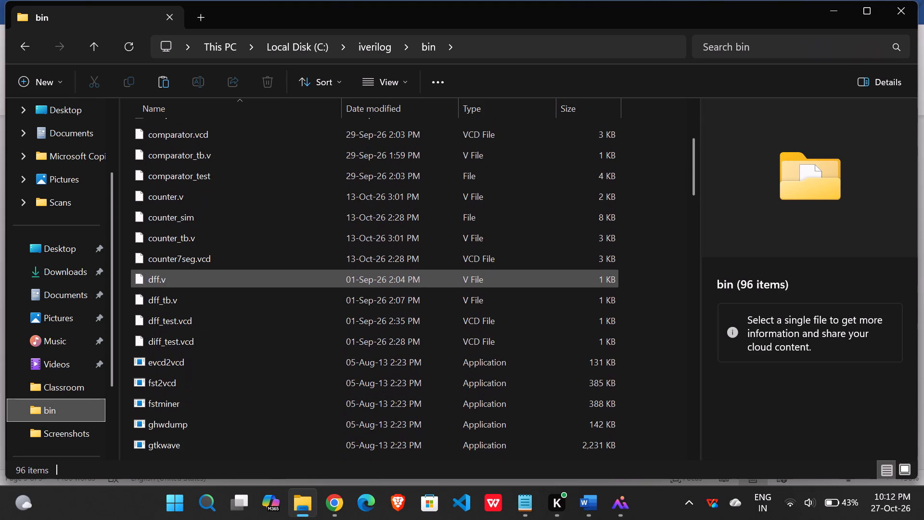
scroll(365, 277, down, 3)
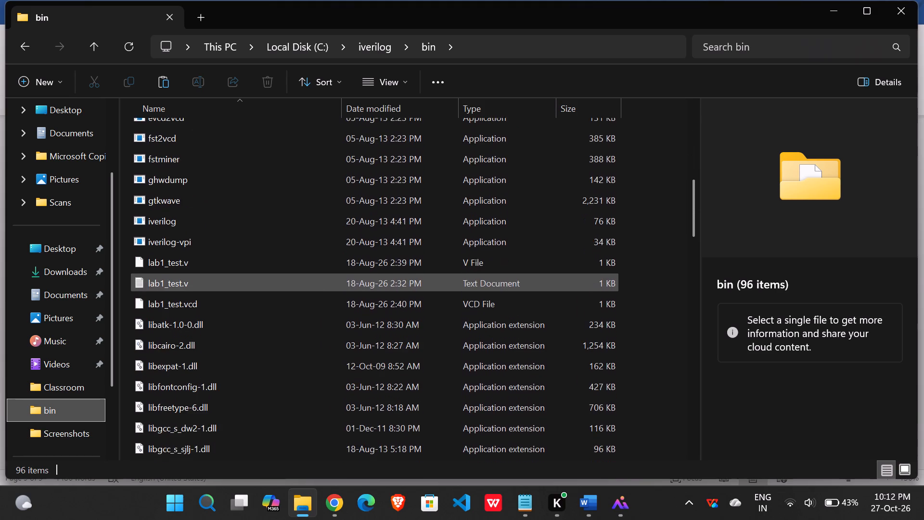
scroll(365, 277, down, 5)
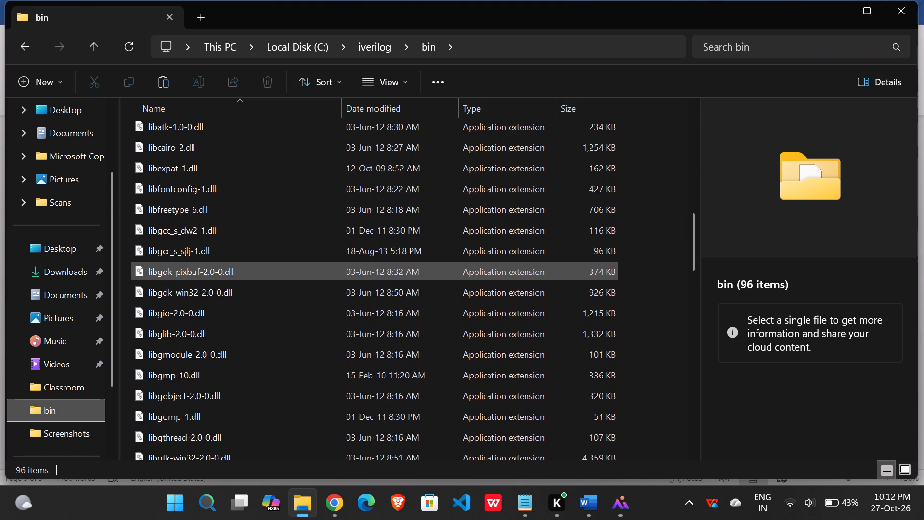
scroll(365, 277, down, 3)
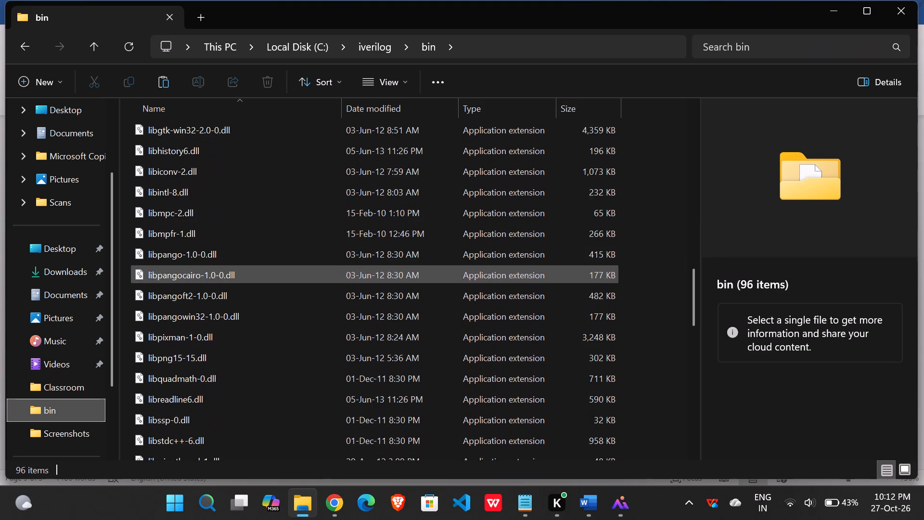
scroll(365, 277, down, 4)
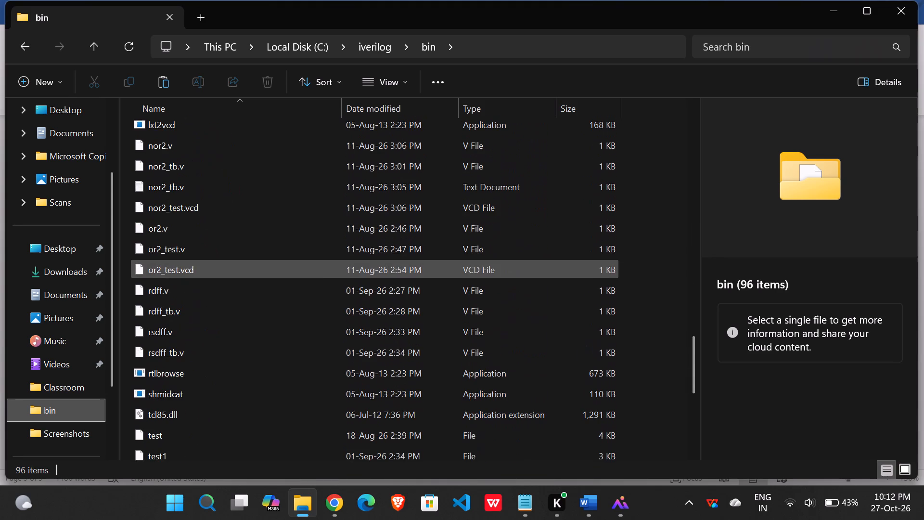
scroll(365, 277, down, 3)
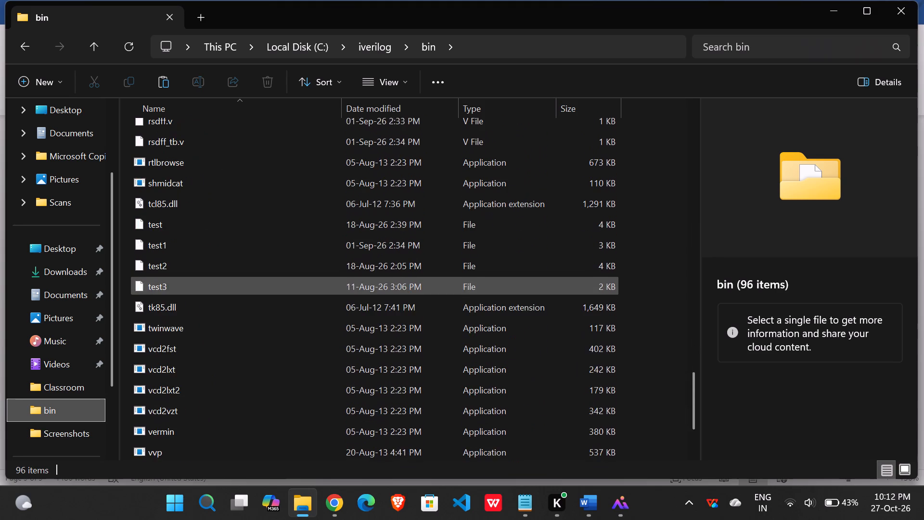
scroll(365, 277, down, 1)
scroll(365, 277, right, 2)
scroll(365, 277, down, 1)
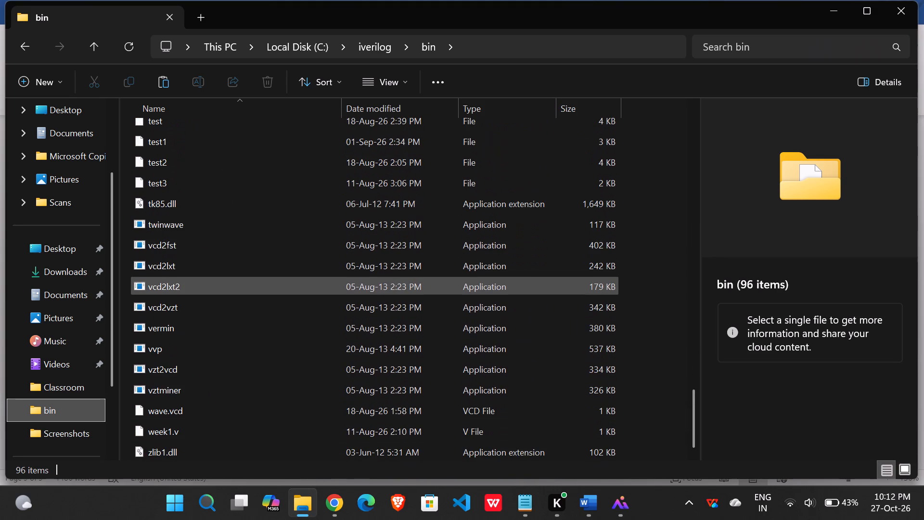
scroll(365, 277, down, 1)
scroll(365, 277, up, 6)
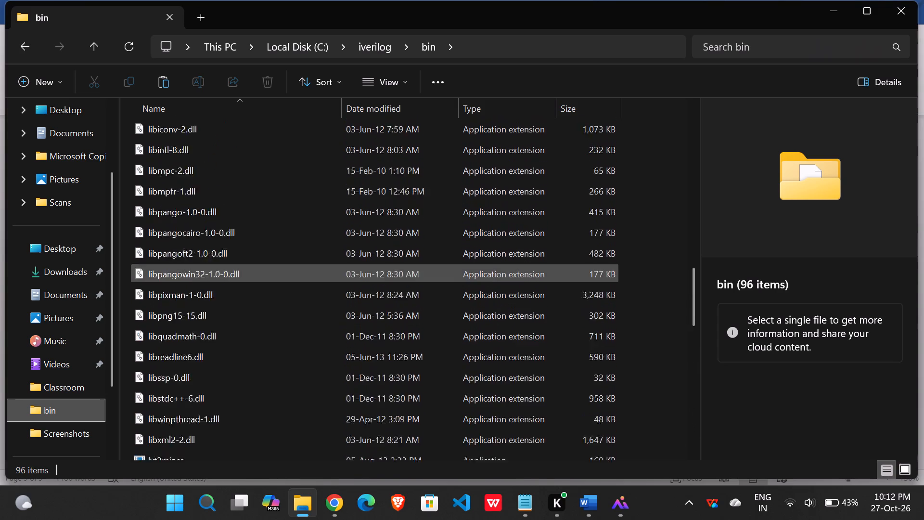
scroll(365, 277, up, 8)
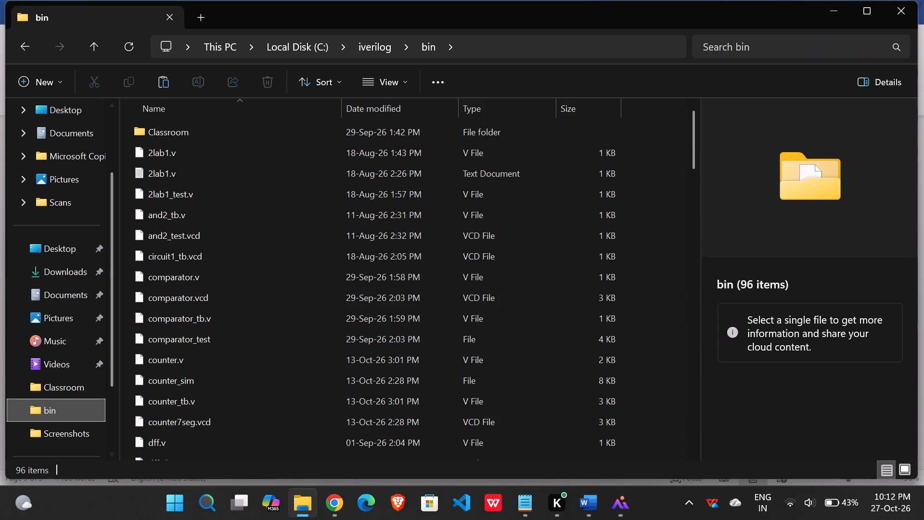
Browse the Gallery and view the two counter_tb waveform screenshots and the September waveform screenshot, closing each one.
scroll(73, 218, up, 4)
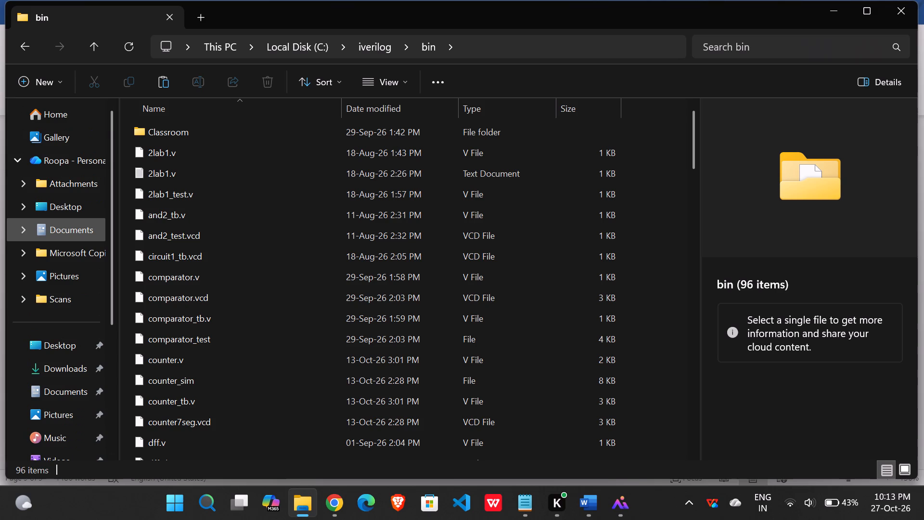
click(62, 138)
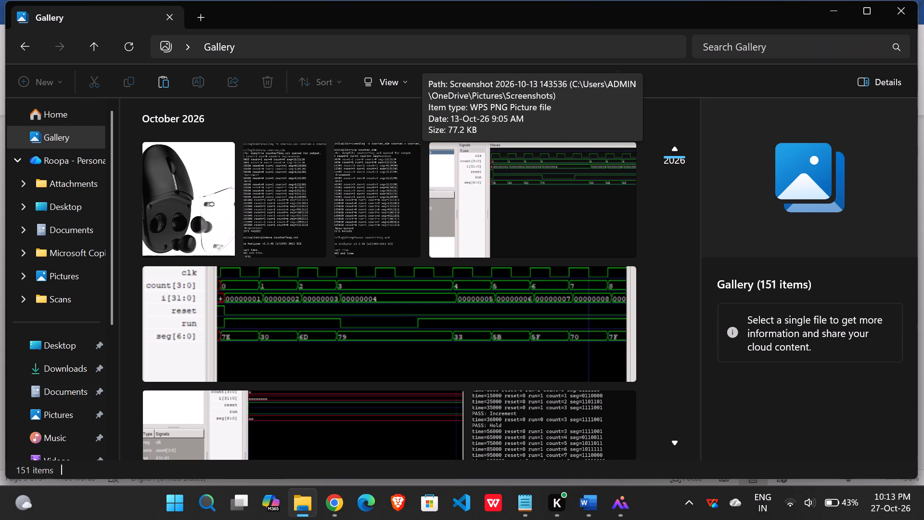
double_click(543, 296)
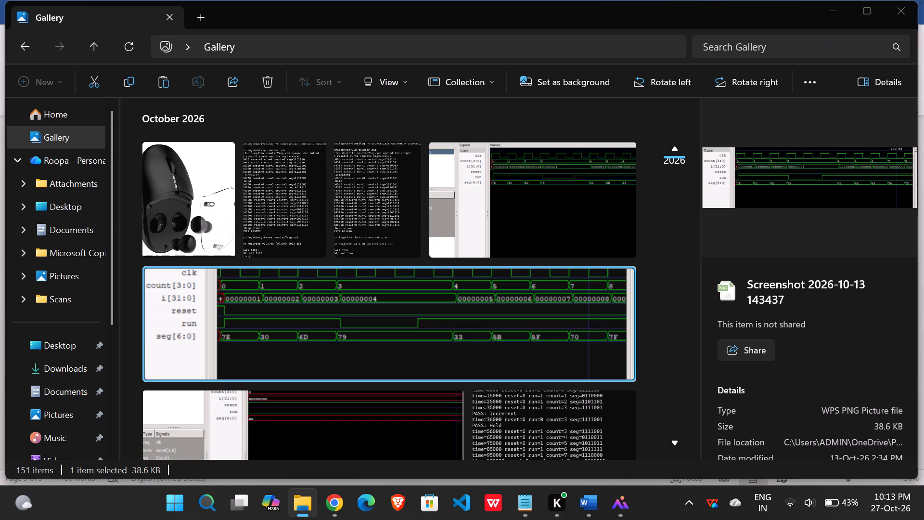
scroll(514, 318, down, 3)
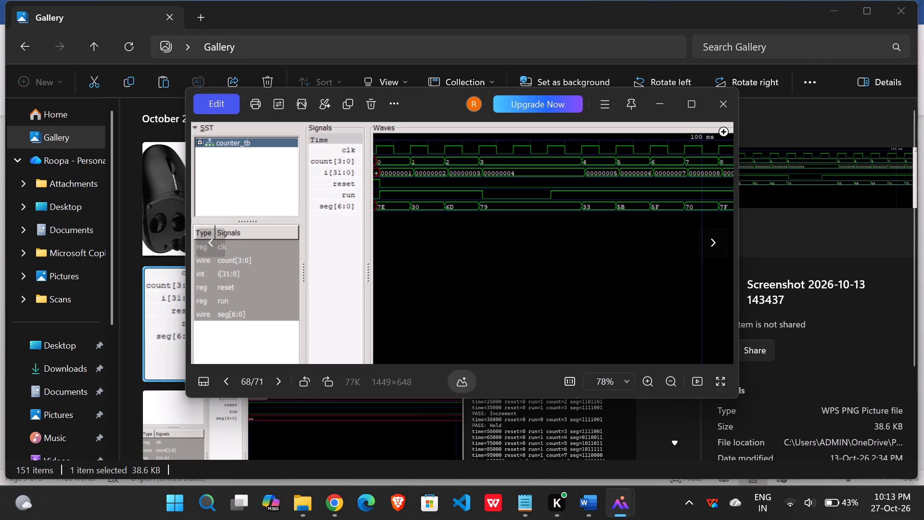
click(720, 109)
scroll(605, 263, down, 1)
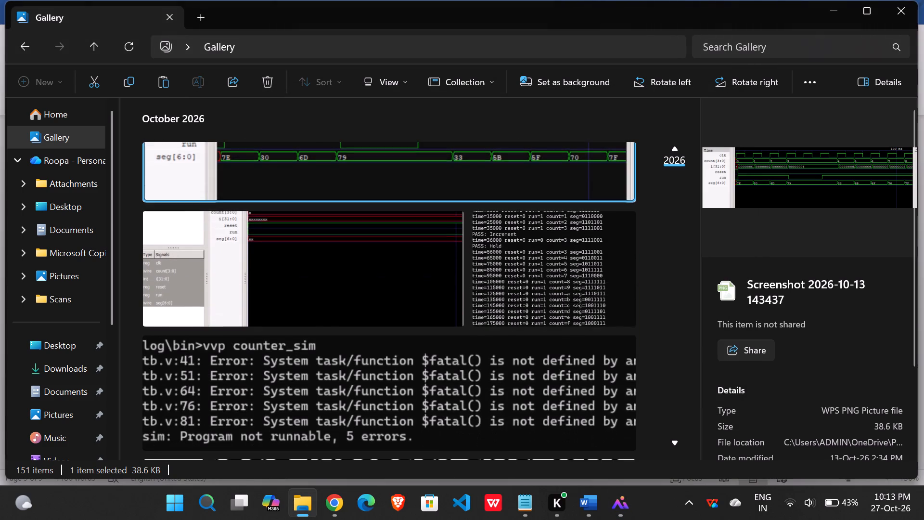
scroll(605, 263, down, 1)
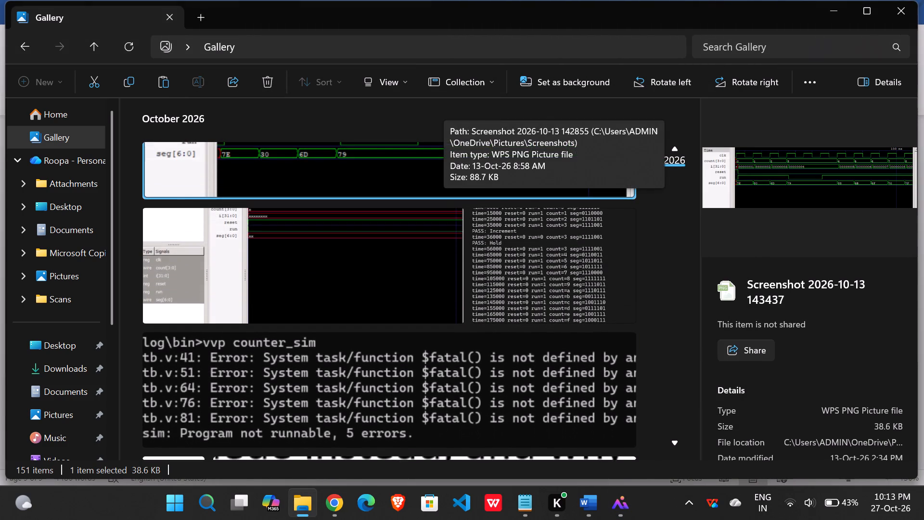
double_click(377, 262)
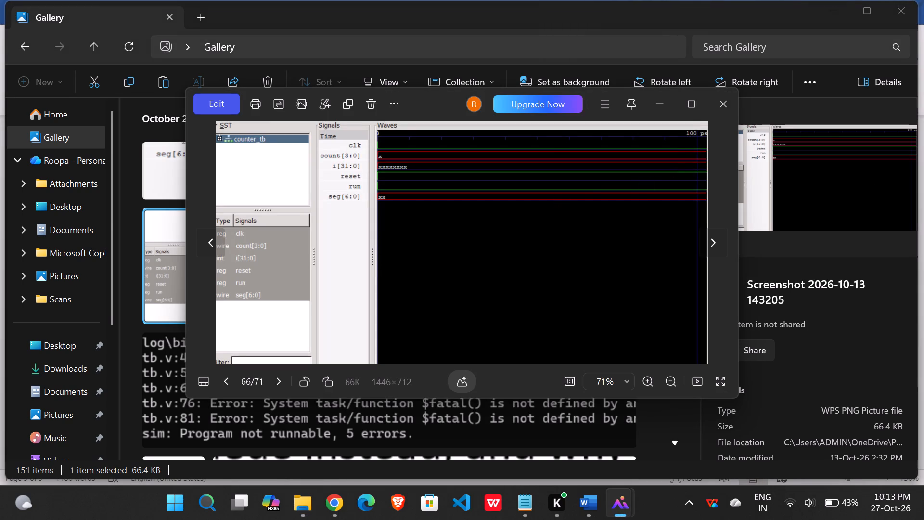
click(728, 103)
scroll(605, 303, down, 2)
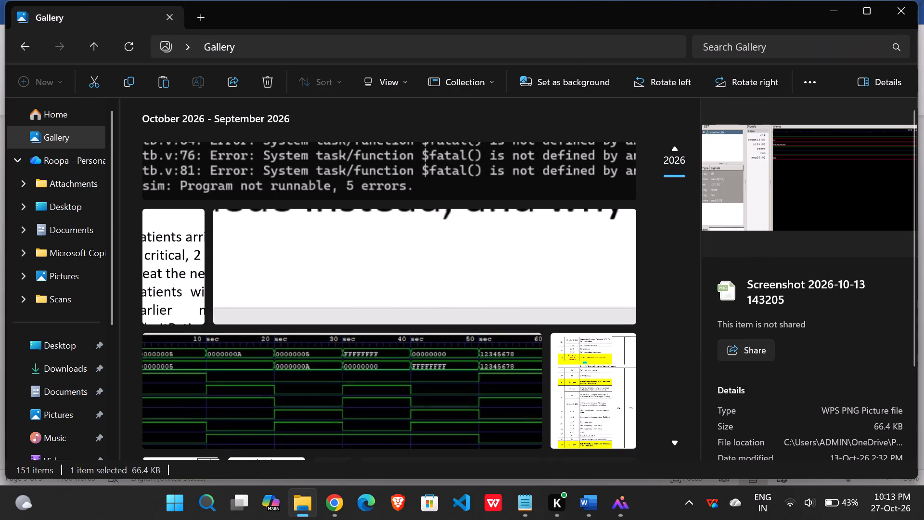
scroll(605, 303, down, 2)
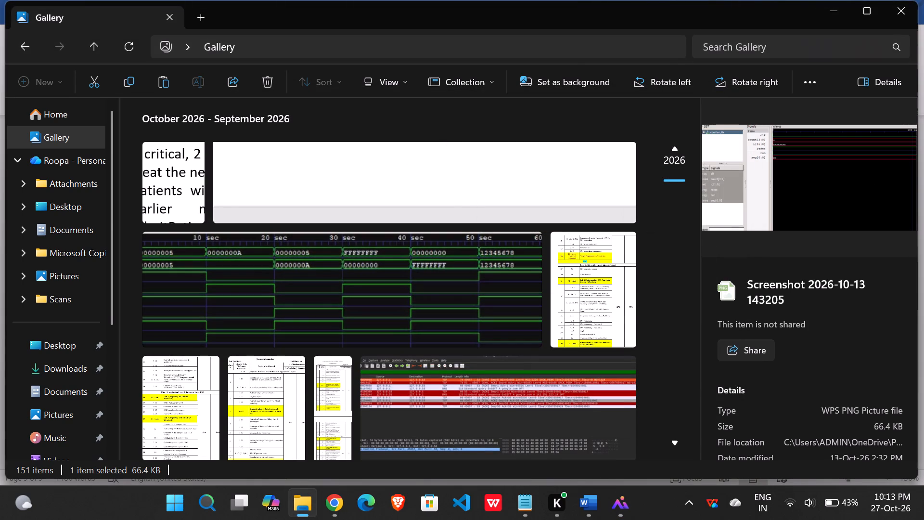
double_click(438, 306)
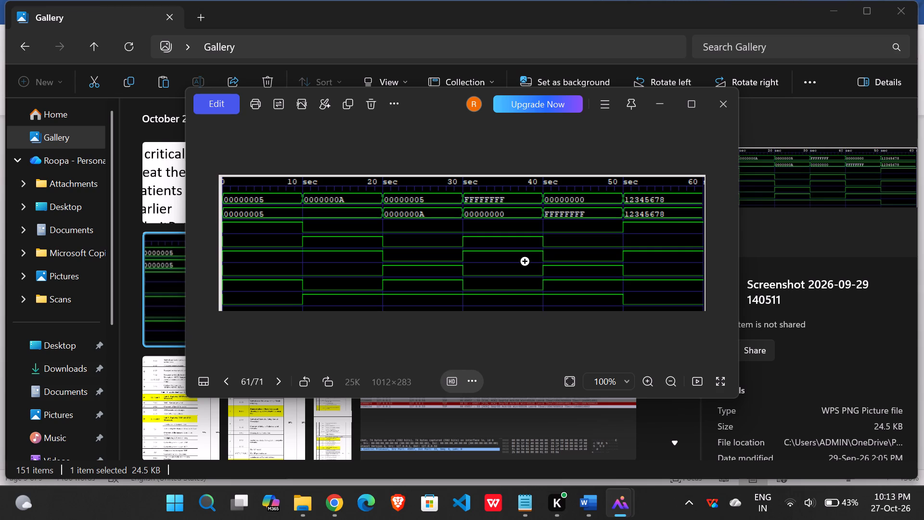
click(727, 106)
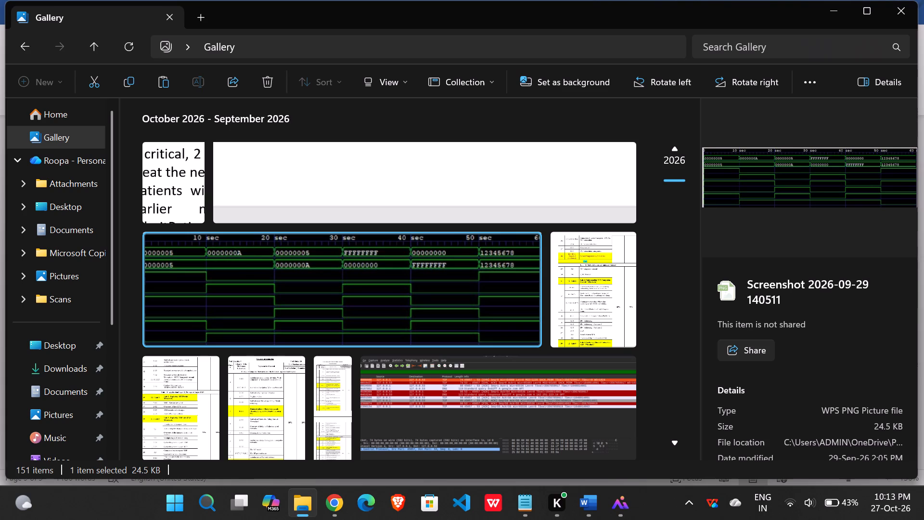
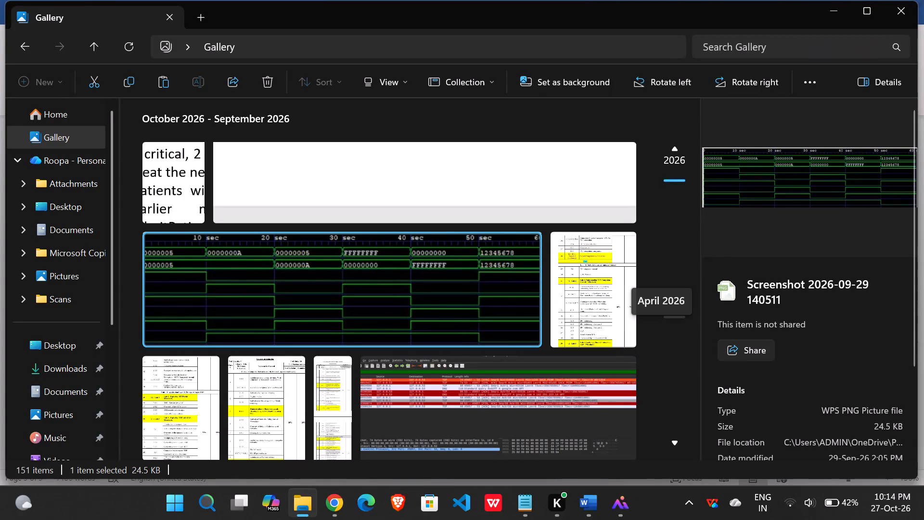
View the 15 September packet-capture screenshot in the Gallery at a larger zoom and close it.
click(526, 409)
double_click(526, 409)
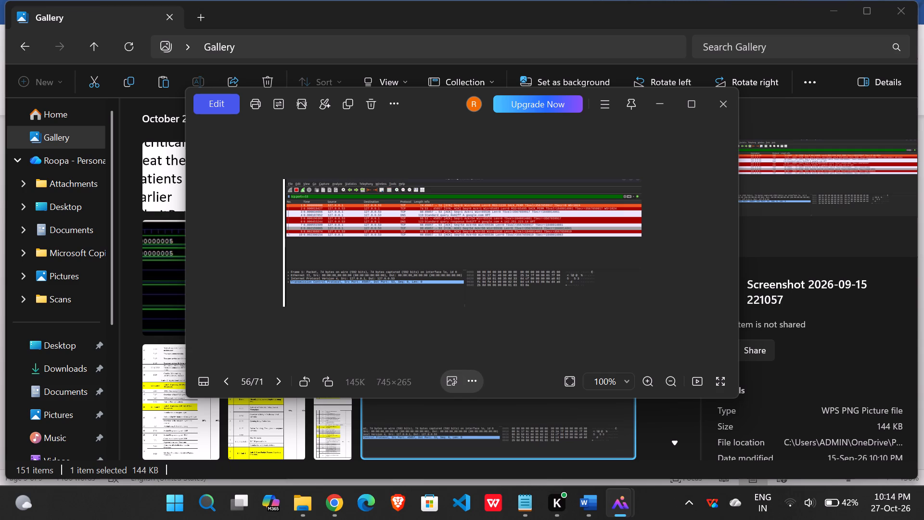
ctrl+scroll(458, 284, up, 6)
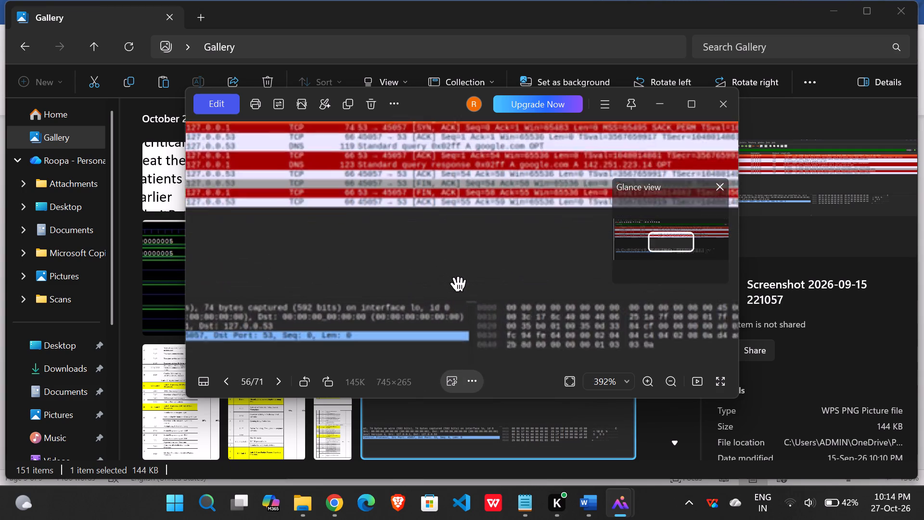
ctrl+scroll(458, 284, down, 11)
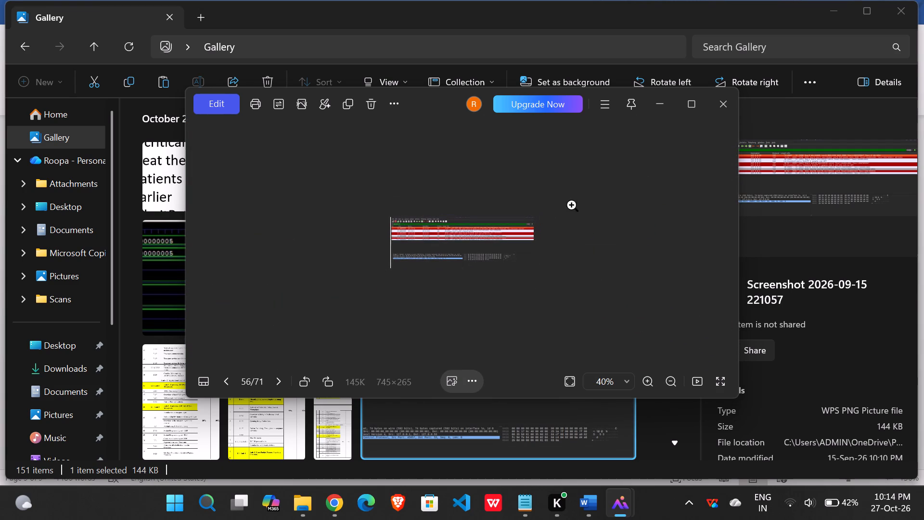
click(717, 110)
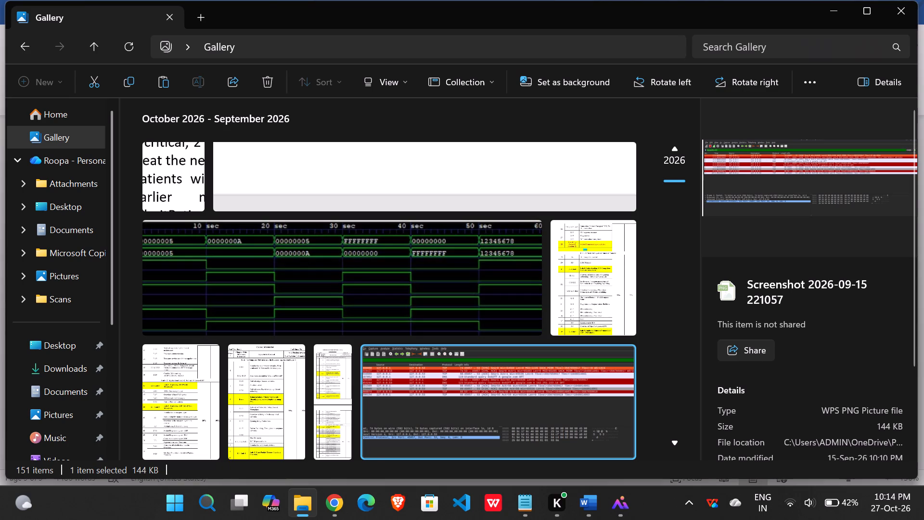
Look through the Gallery's older images from September back to April 2026, then return to the October 2026 screenshots.
scroll(503, 341, down, 4)
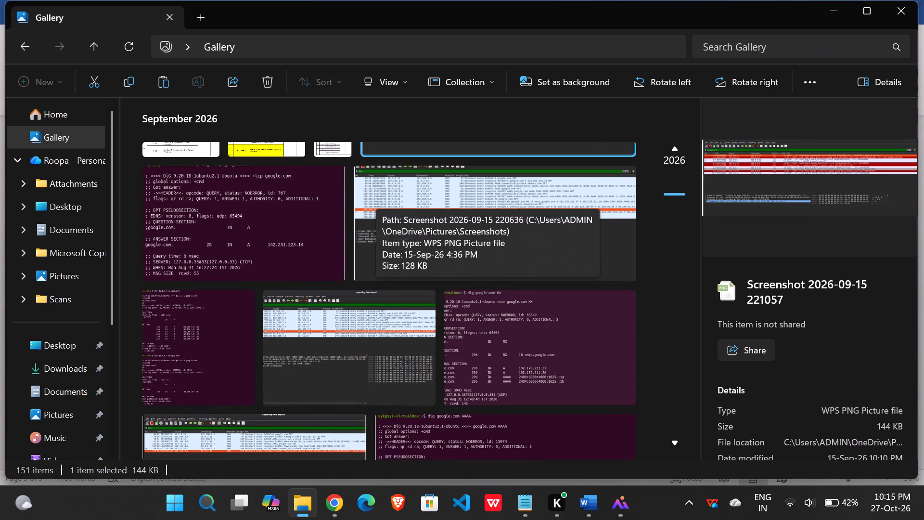
scroll(488, 292, down, 1)
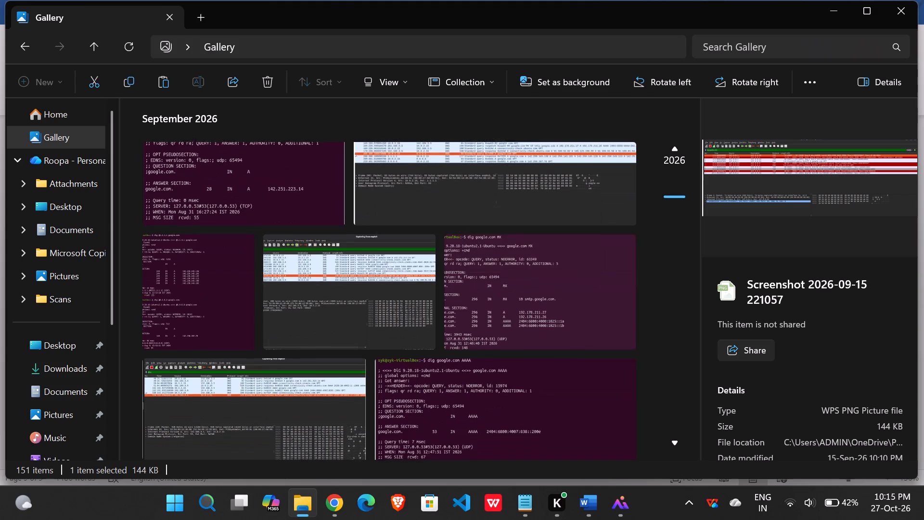
scroll(488, 292, down, 4)
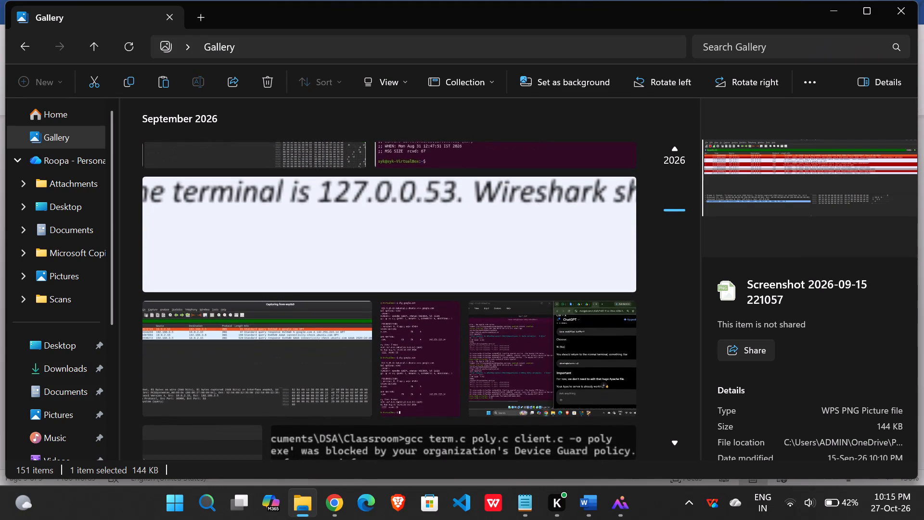
scroll(488, 292, down, 4)
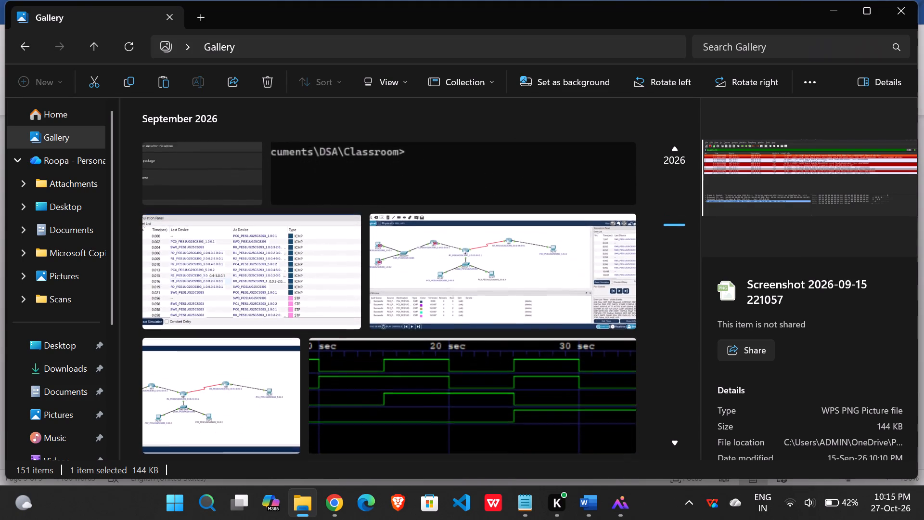
scroll(488, 292, down, 11)
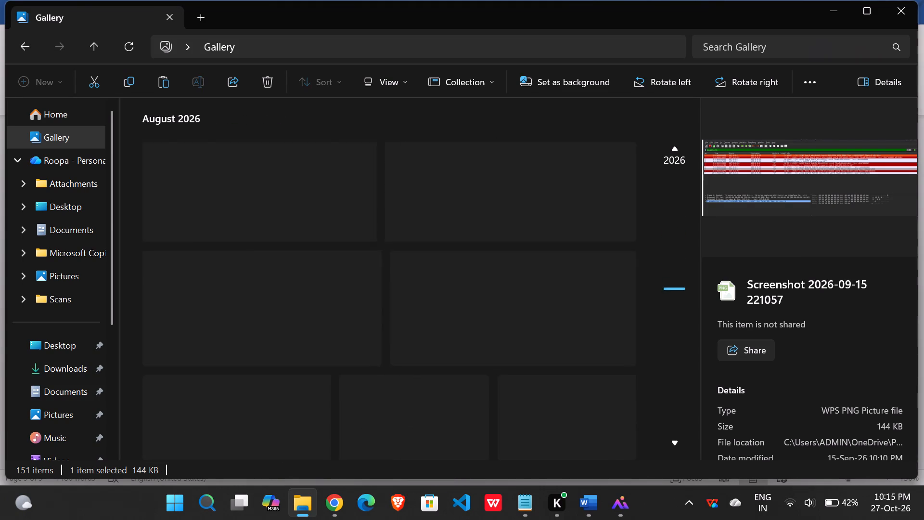
scroll(488, 292, down, 1)
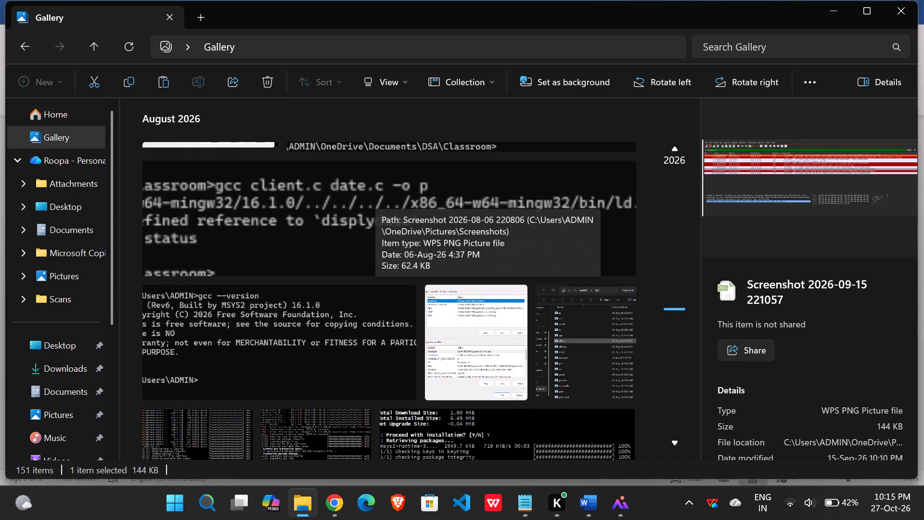
scroll(488, 292, up, 2)
scroll(488, 292, down, 5)
scroll(488, 292, up, 2)
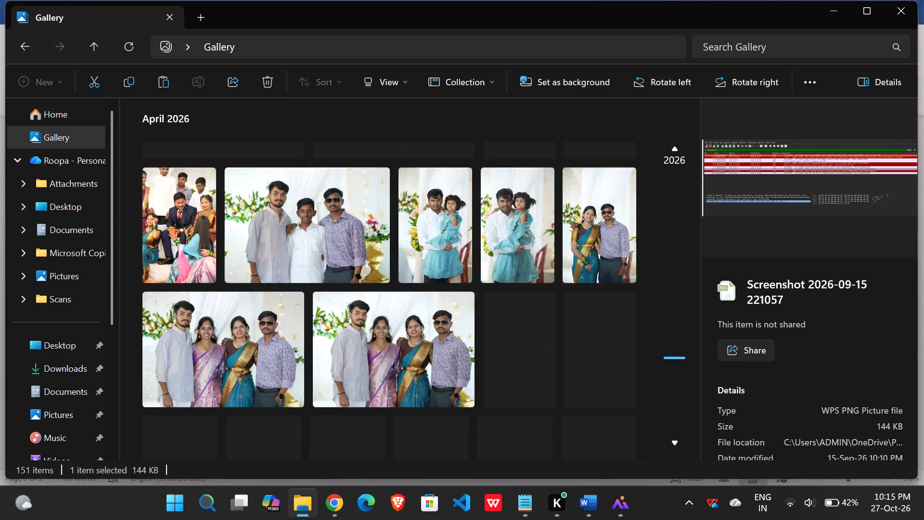
scroll(488, 292, up, 20)
scroll(488, 292, up, 2)
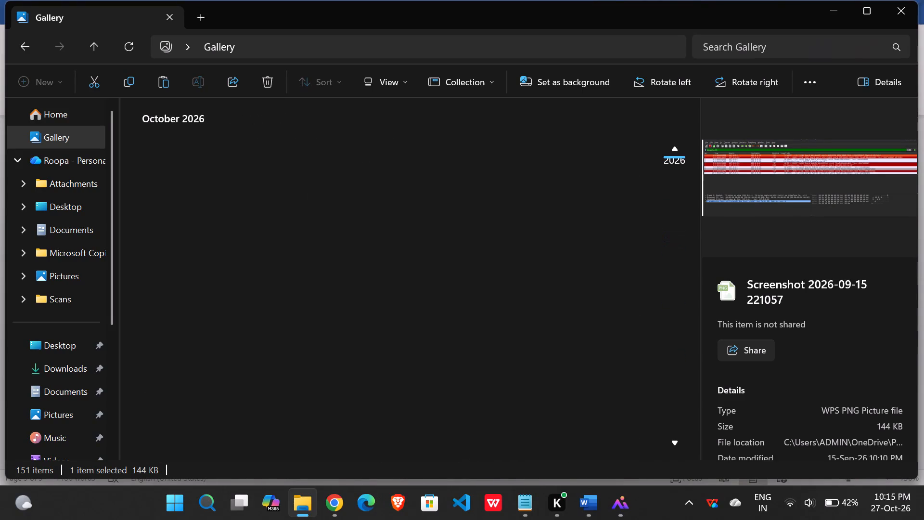
scroll(488, 292, up, 14)
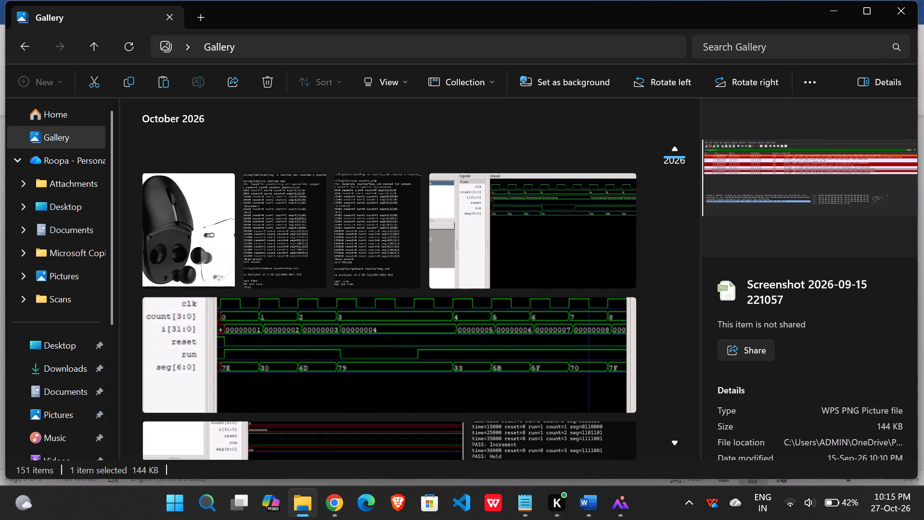
Delete the 13 October screenshot of the black earbuds product from the Gallery.
click(149, 216)
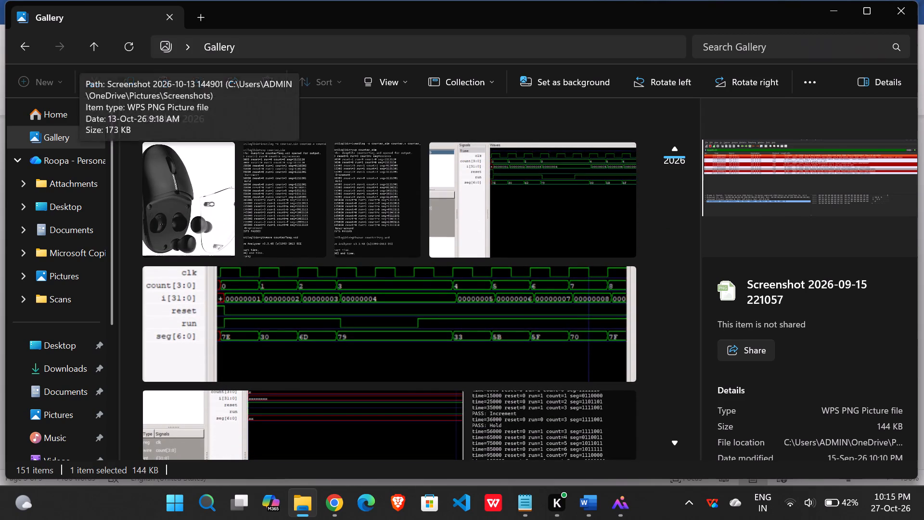
click(269, 75)
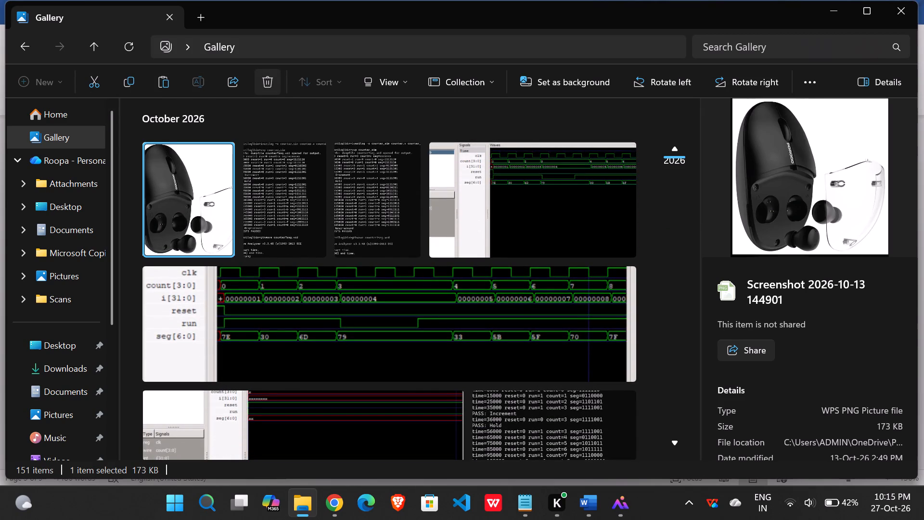
Bring up the open output.png waveform image in WPS Photos and close it.
scroll(472, 315, down, 3)
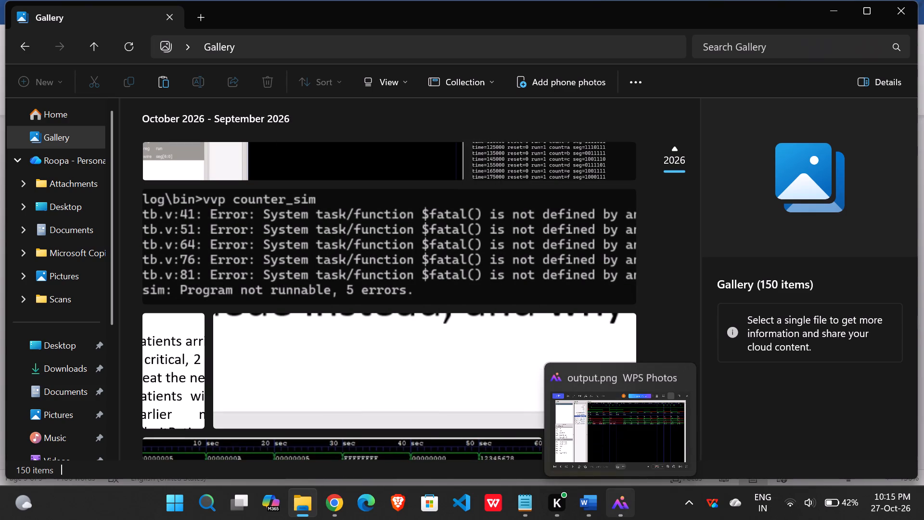
drag(626, 502, 625, 507)
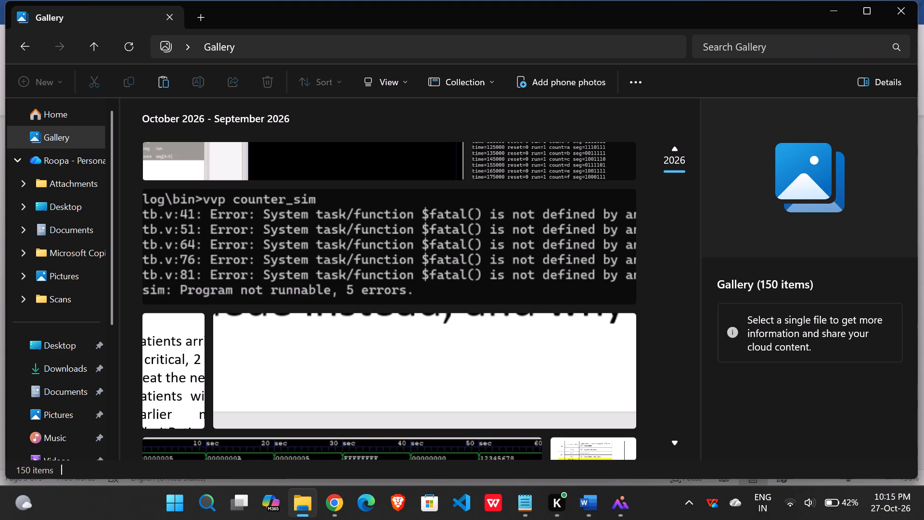
click(625, 499)
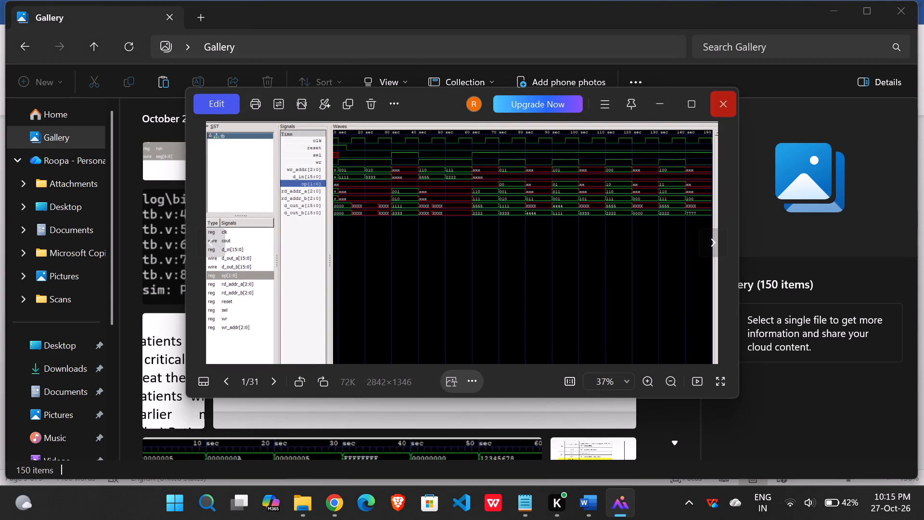
click(716, 111)
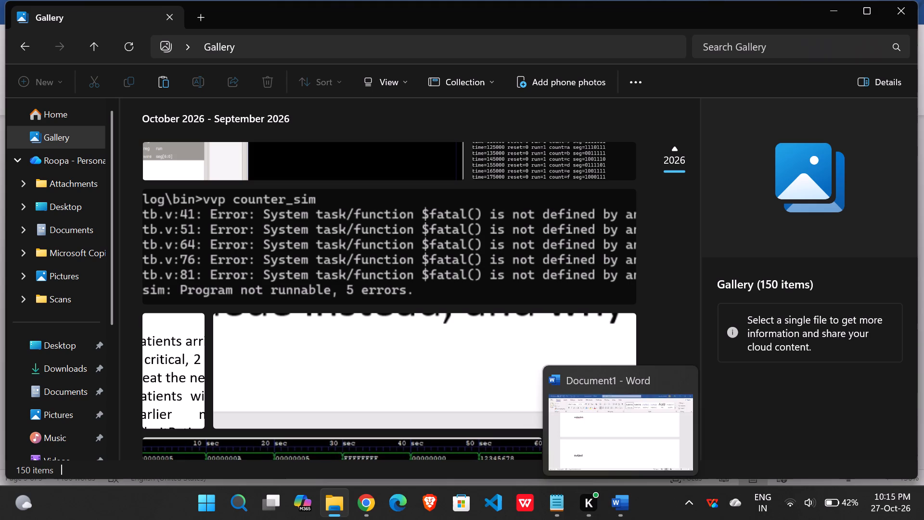
Look through the October and September 2026 screenshots in the Gallery.
scroll(423, 243, down, 1)
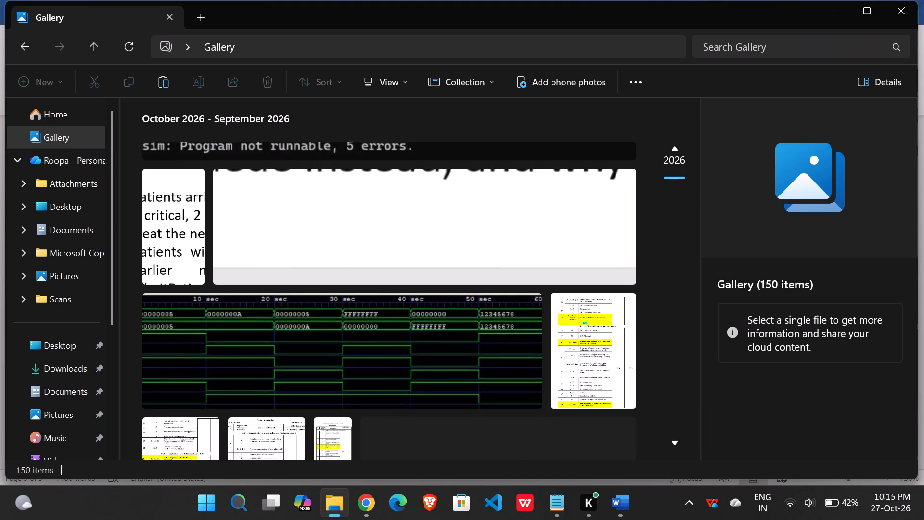
scroll(423, 243, down, 1)
scroll(423, 243, up, 2)
scroll(423, 243, down, 1)
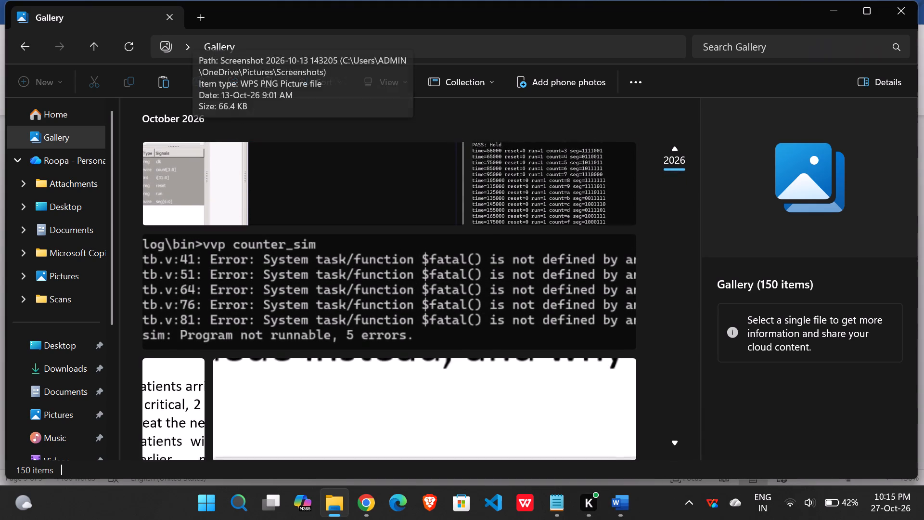
scroll(423, 243, down, 1)
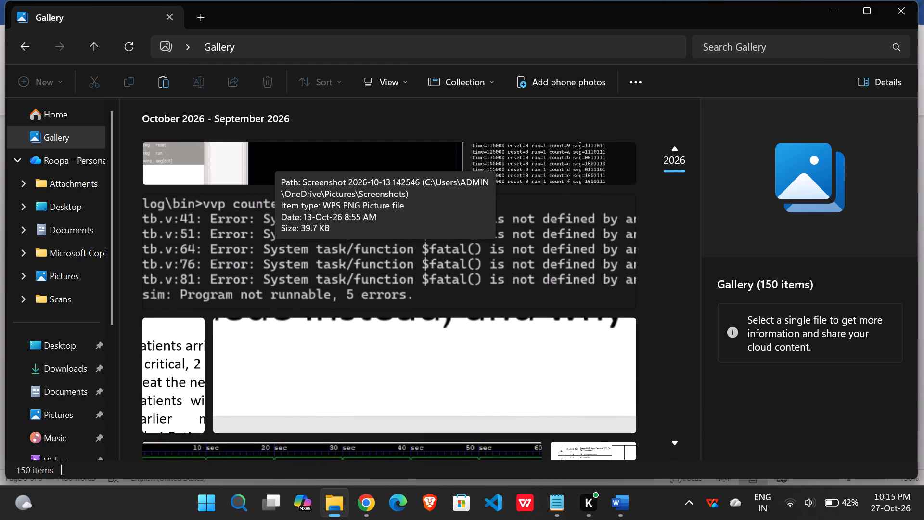
View the 13 October screenshot of the counter_sim $fatal() errors at full size and close it.
double_click(458, 271)
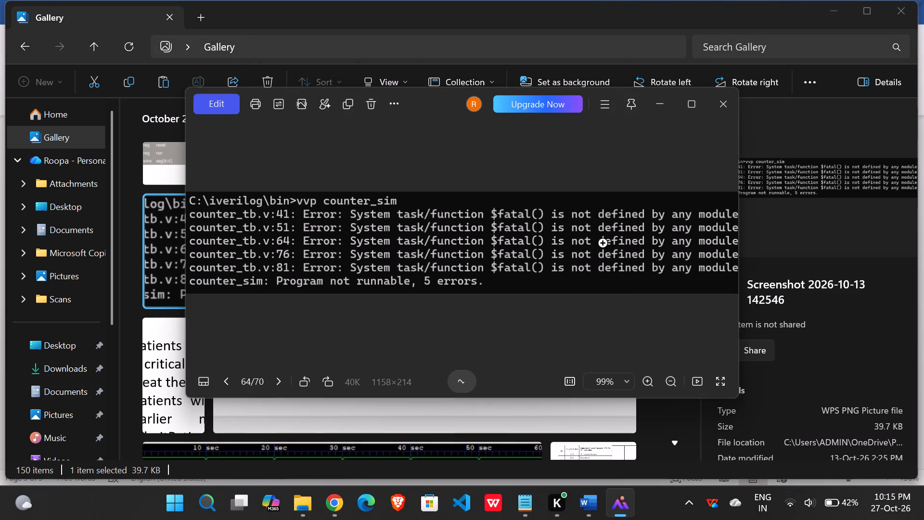
click(733, 98)
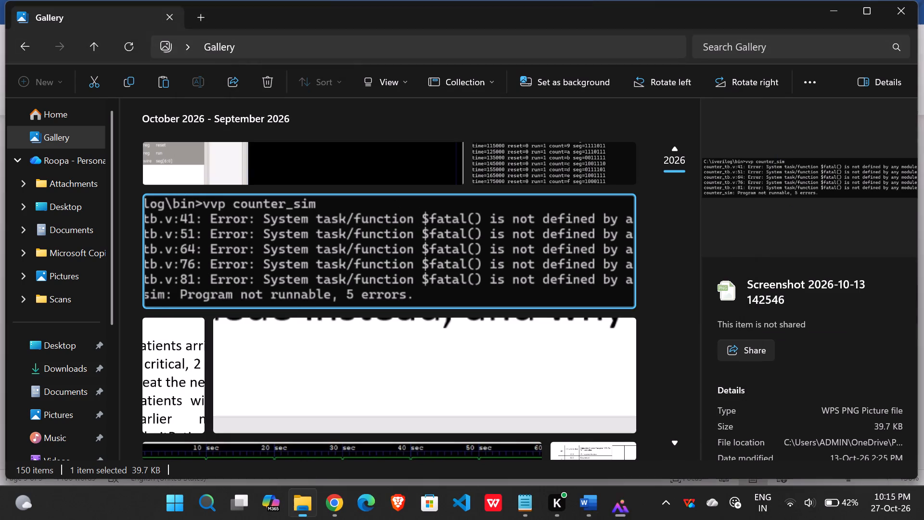
Look through the Gallery's older images from September back to April 2026, then return to the August 2026 screenshots.
scroll(570, 339, down, 6)
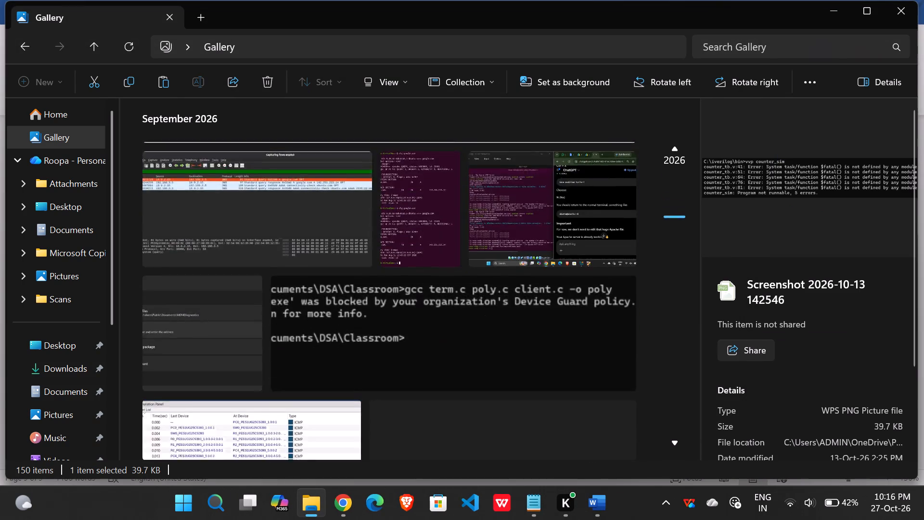
scroll(570, 339, down, 2)
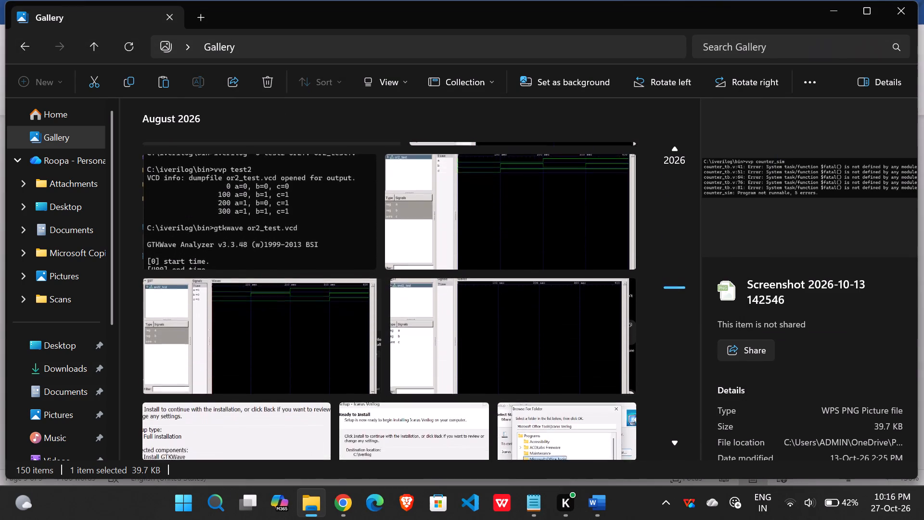
scroll(570, 339, down, 4)
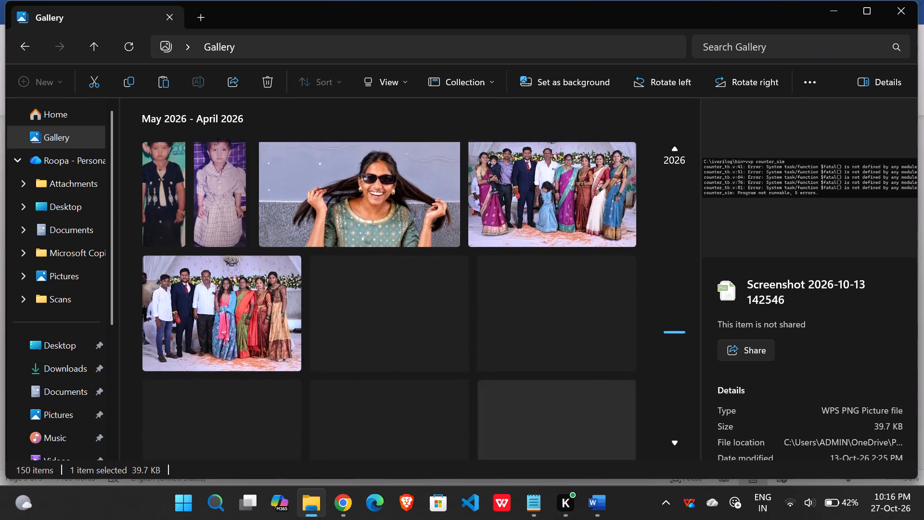
scroll(541, 330, up, 5)
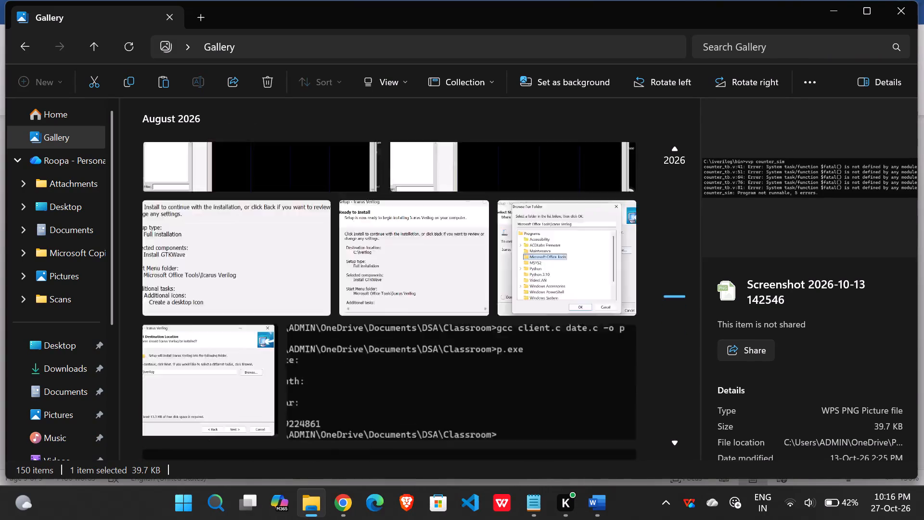
scroll(541, 330, up, 1)
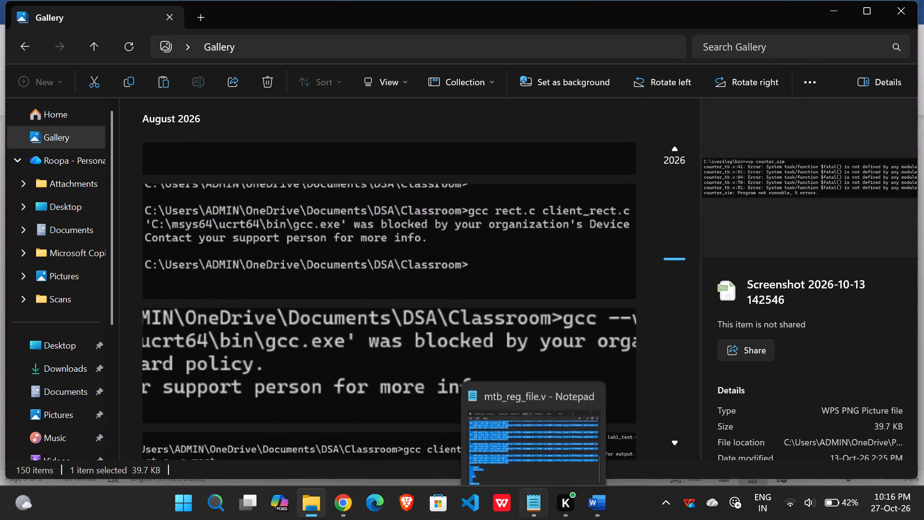
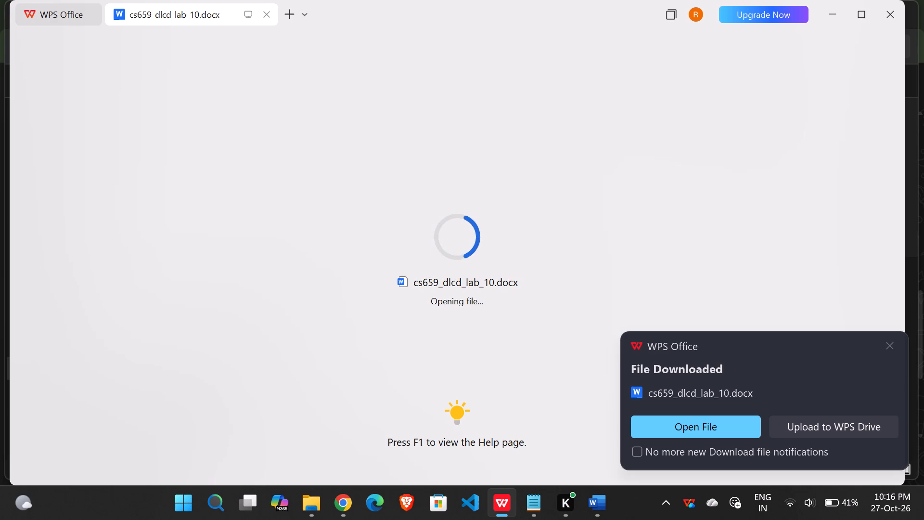
Dismiss the download notification and the prompt offering to set the default office suite.
click(888, 346)
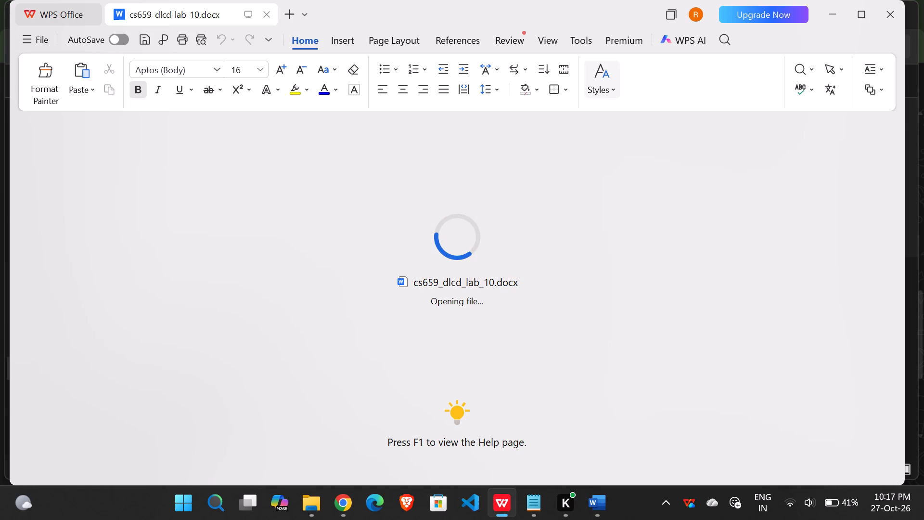
scroll(607, 267, down, 3)
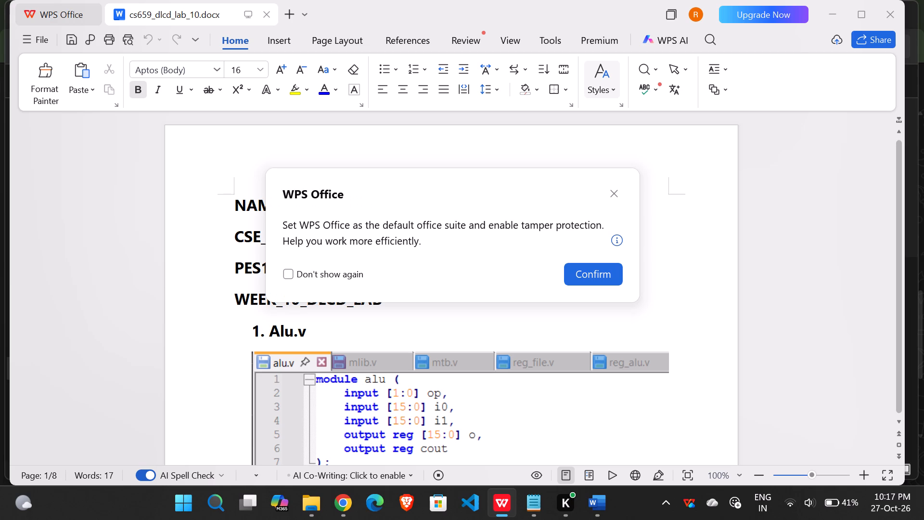
click(735, 325)
click(821, 282)
scroll(821, 282, down, 2)
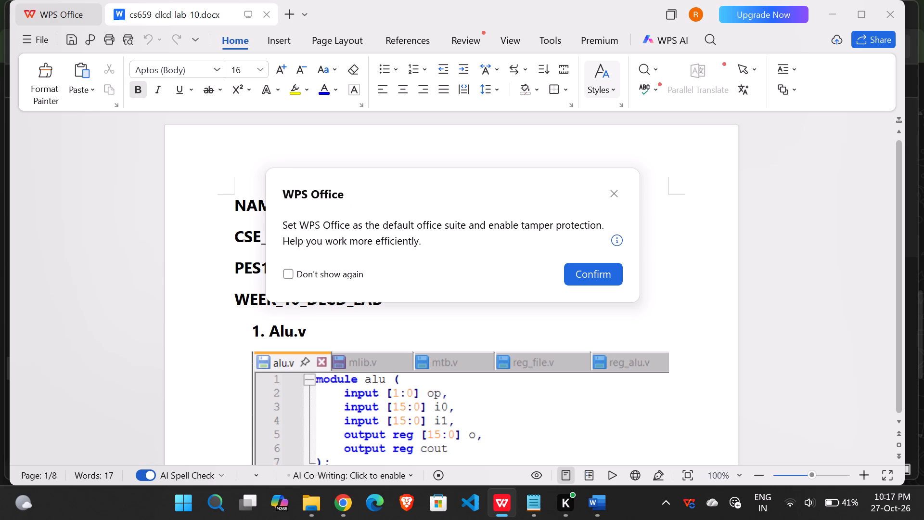
click(613, 195)
scroll(642, 292, down, 1)
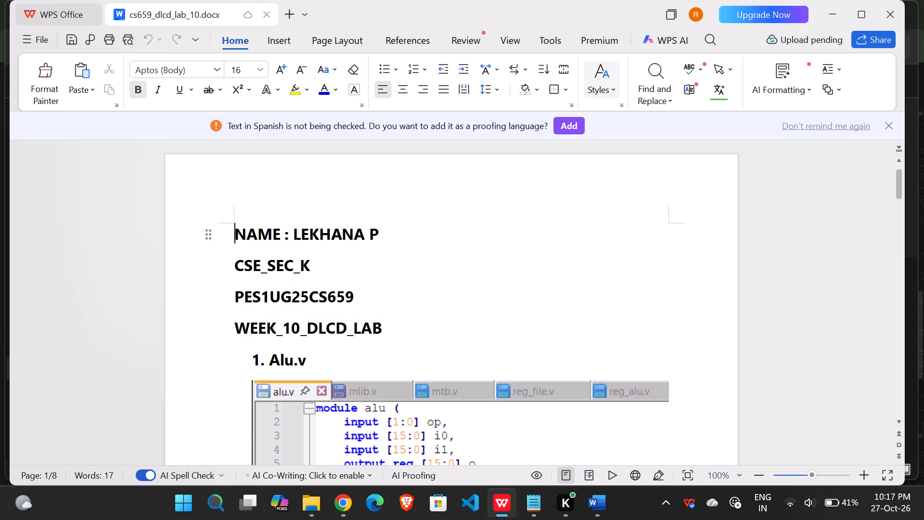
Look through the whole cs659_dlcd_lab_10.docx report, from the cover details and code images to the Cmd and Gtkwave outputs.
scroll(642, 292, down, 8)
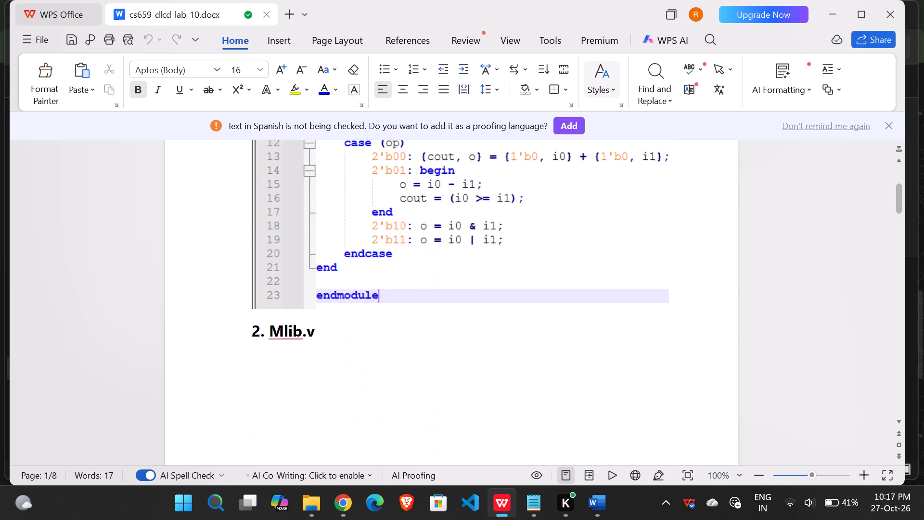
scroll(642, 292, down, 9)
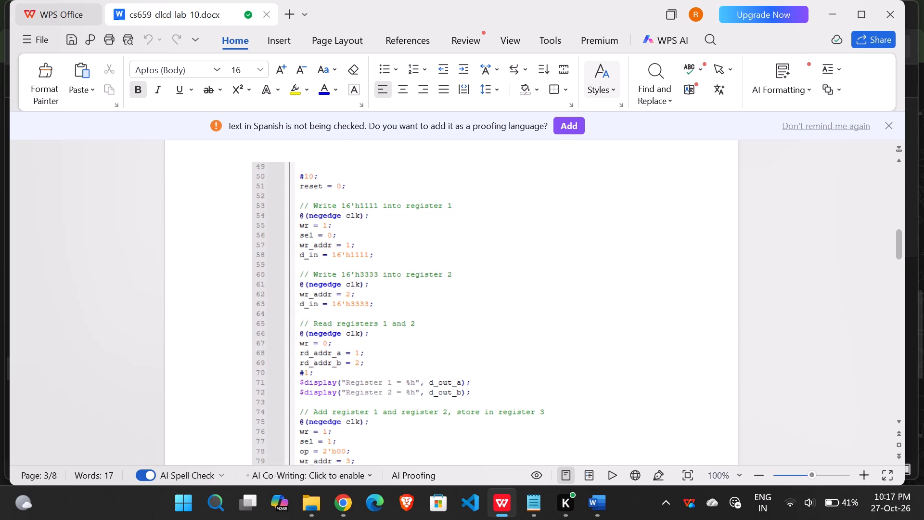
scroll(642, 292, down, 10)
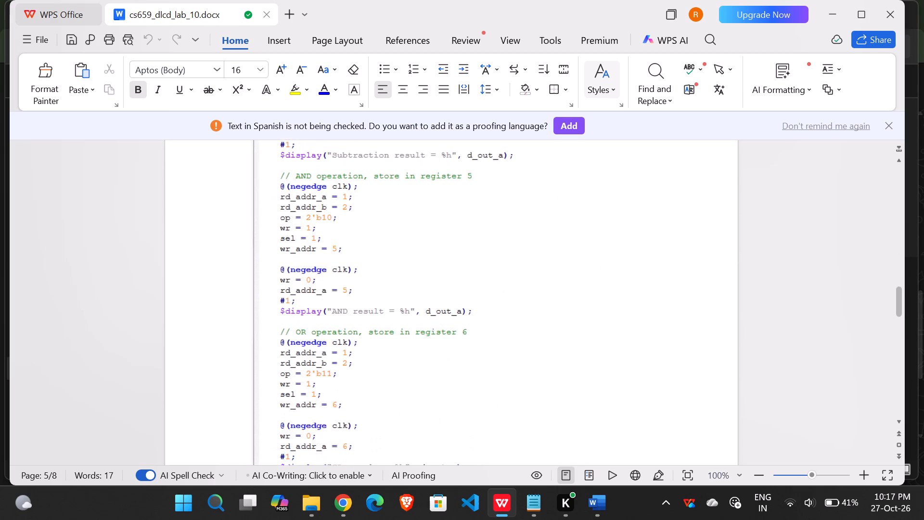
scroll(642, 292, down, 12)
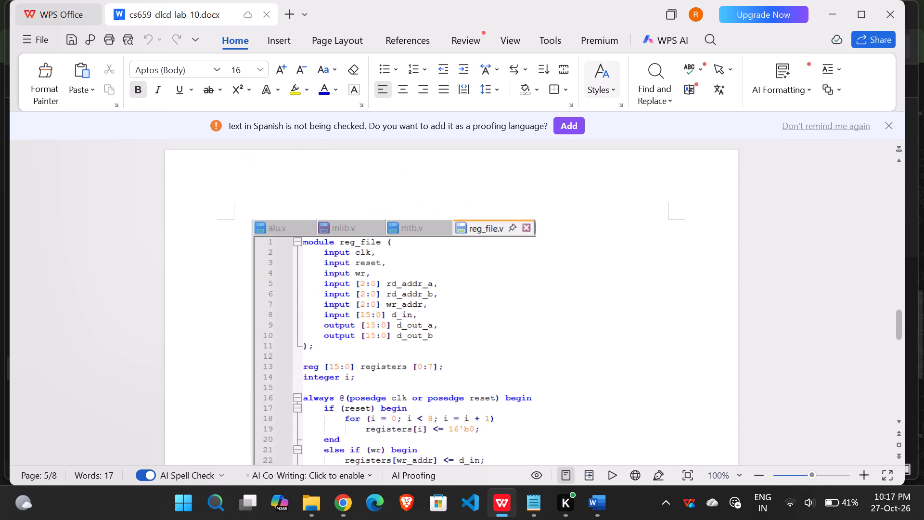
scroll(642, 292, down, 11)
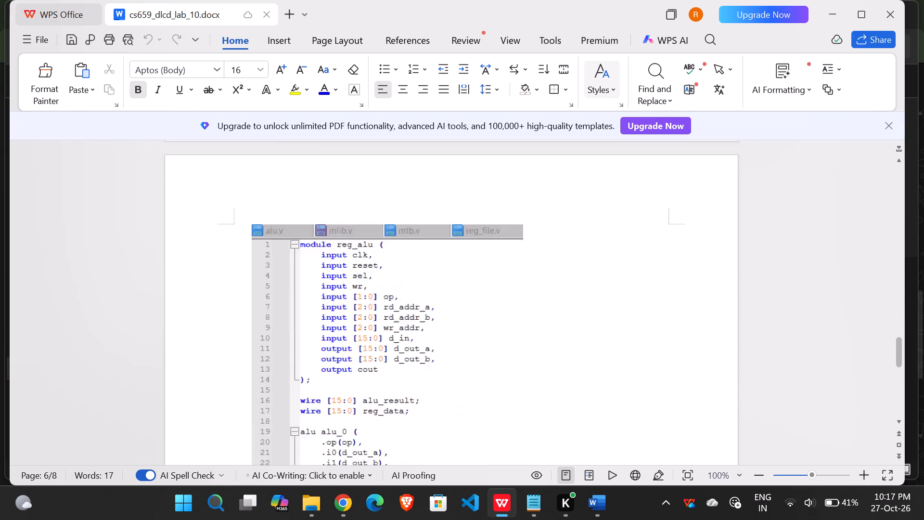
scroll(642, 292, down, 11)
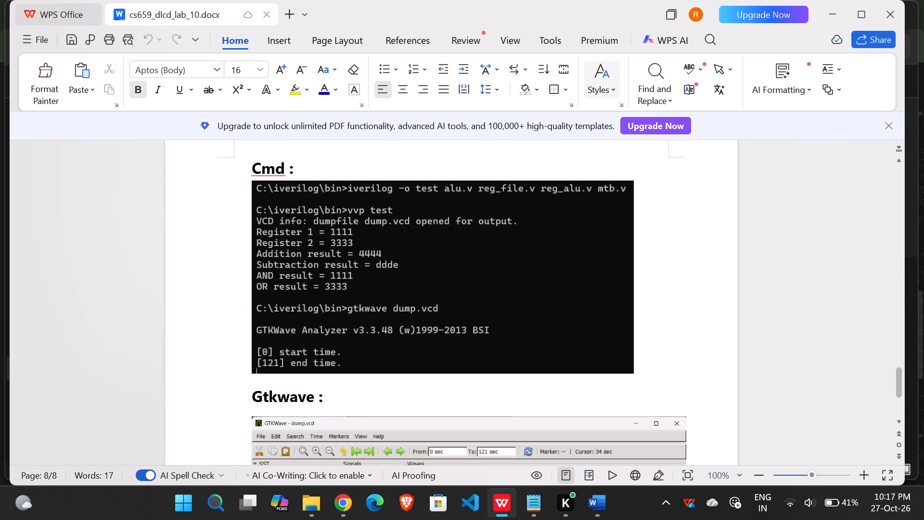
scroll(642, 292, down, 2)
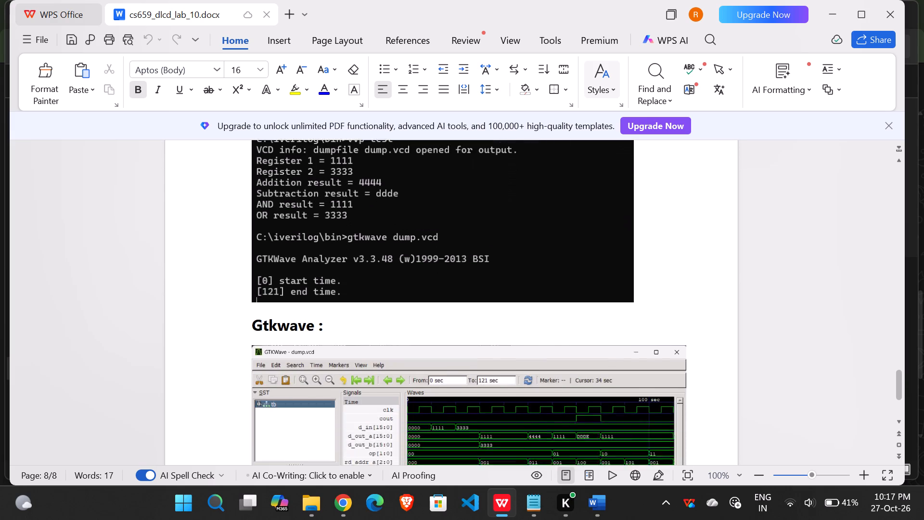
scroll(642, 292, down, 2)
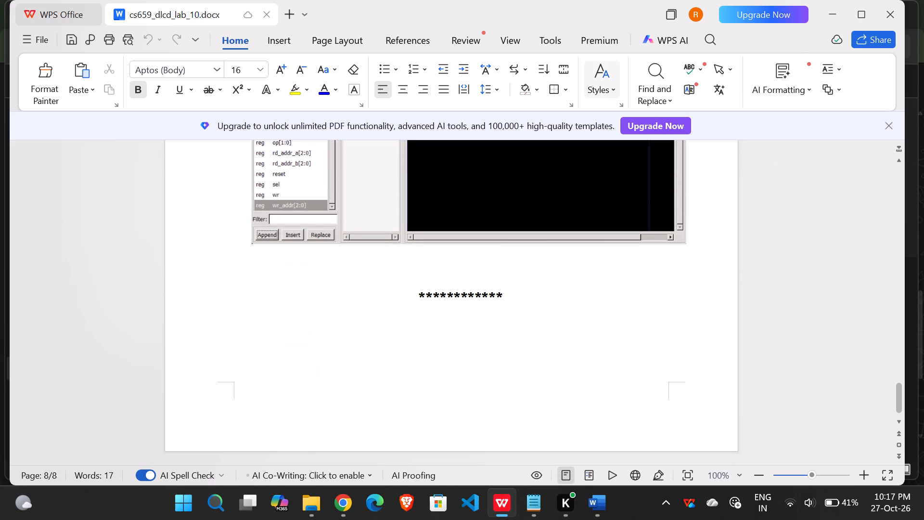
scroll(642, 292, up, 20)
scroll(642, 292, up, 2)
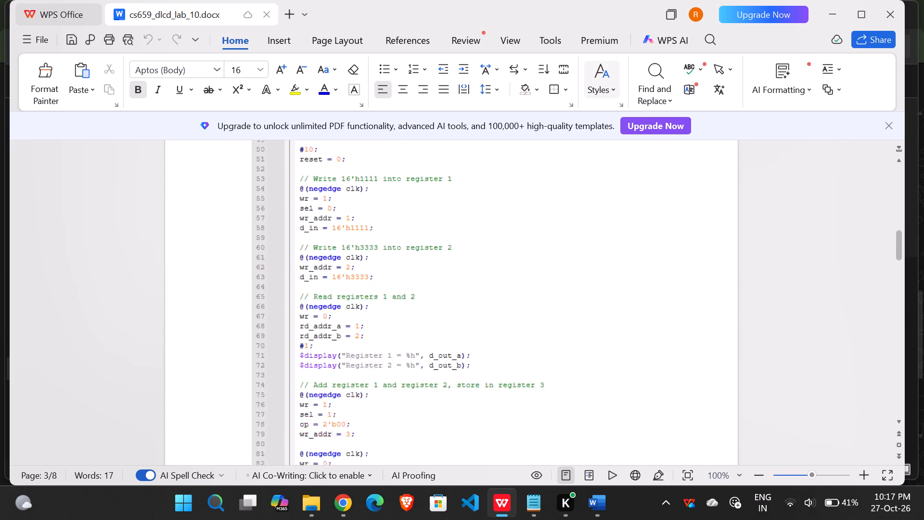
scroll(642, 292, up, 8)
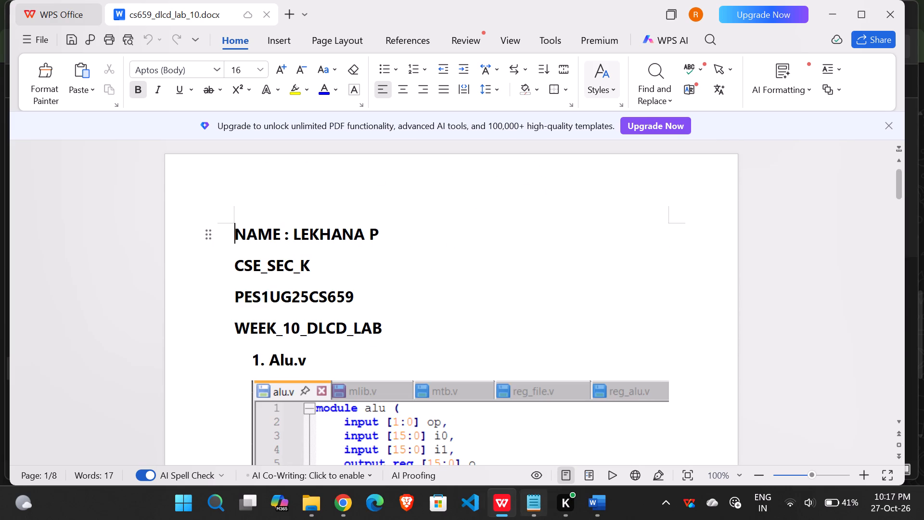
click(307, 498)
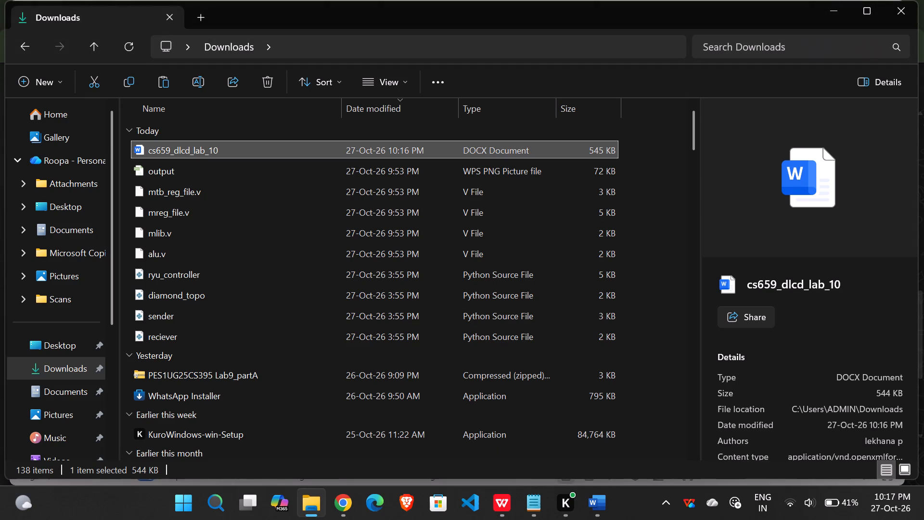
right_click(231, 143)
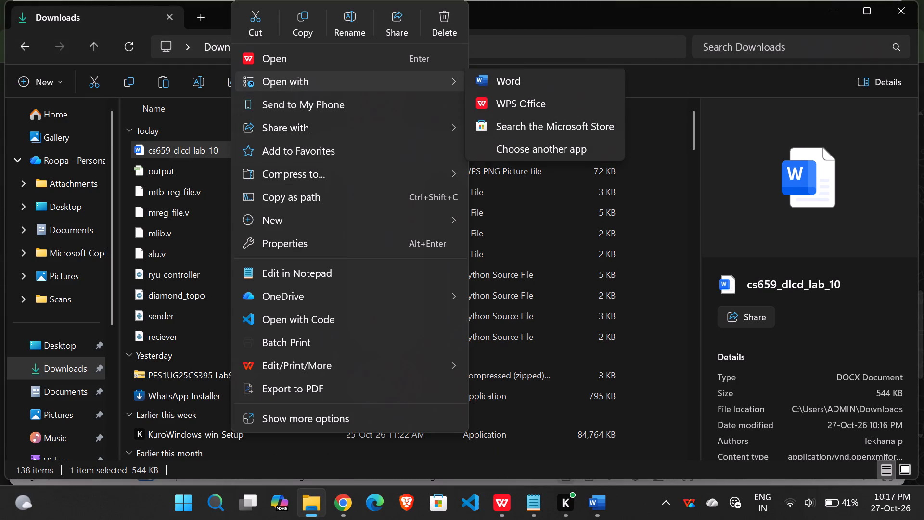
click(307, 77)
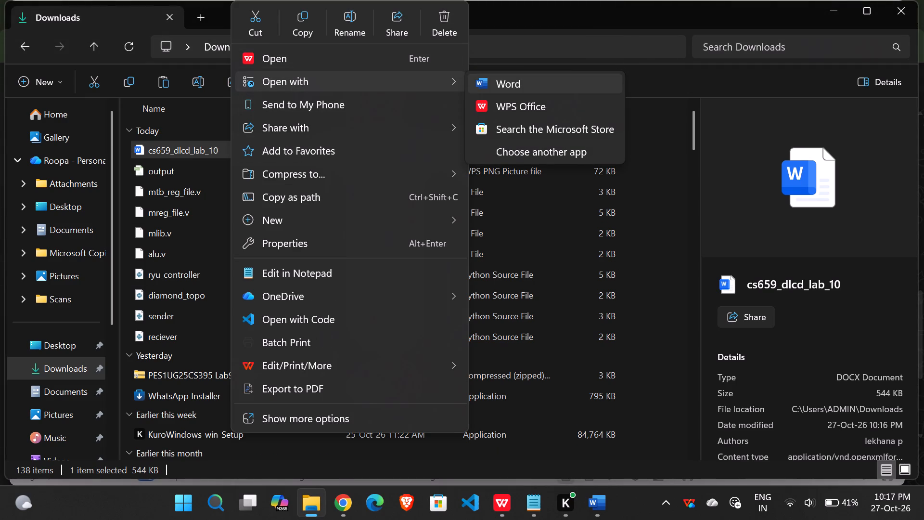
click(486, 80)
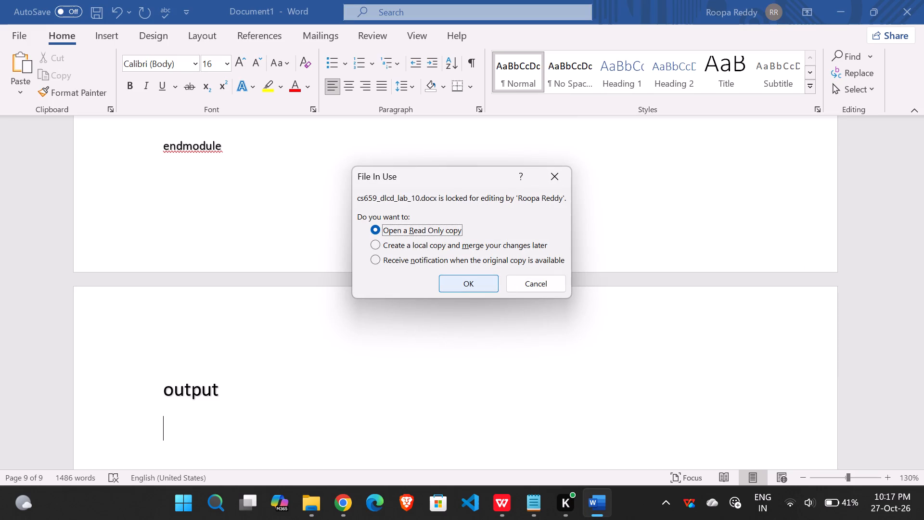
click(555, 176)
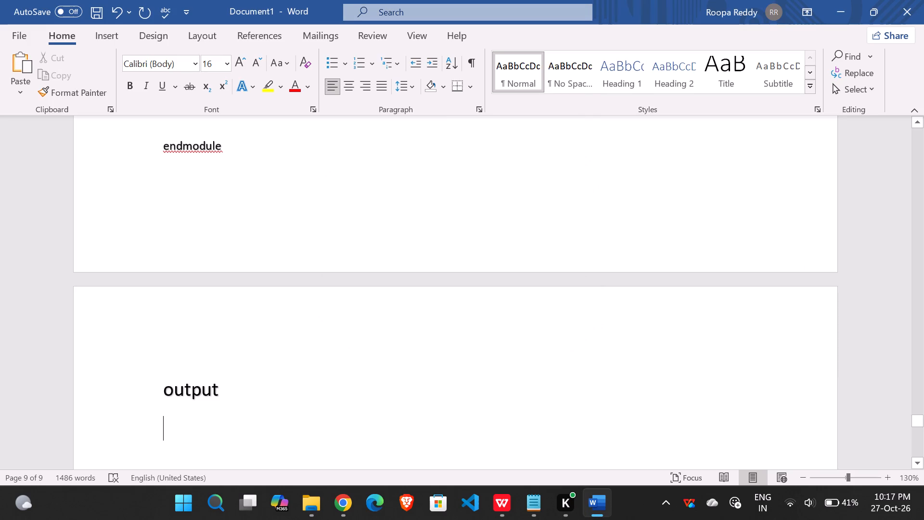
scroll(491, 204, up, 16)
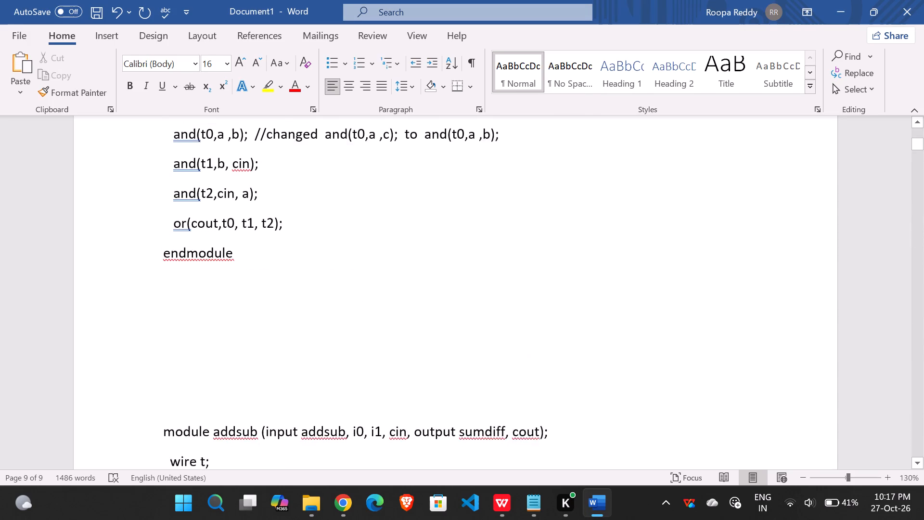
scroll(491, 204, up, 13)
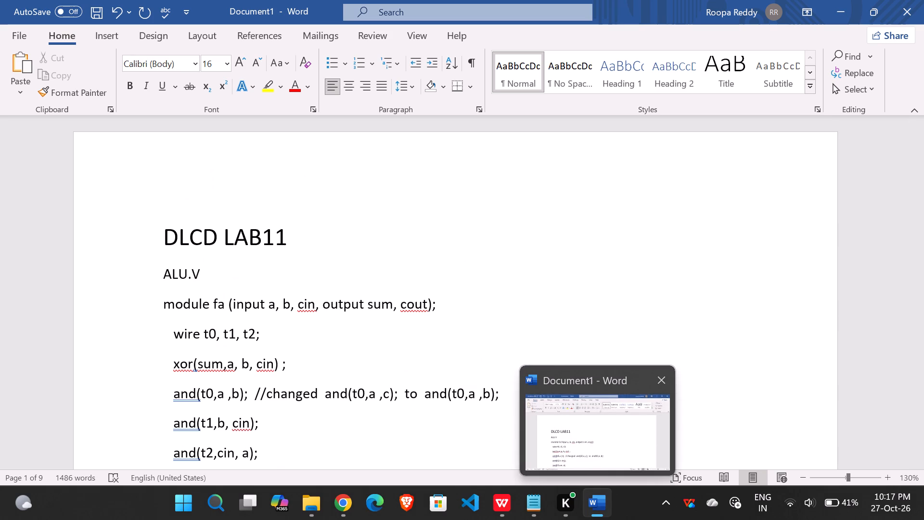
Open cs659_dlcd_lab_10 from Downloads in Word as a local copy with changes merged later, and enable editing.
click(316, 497)
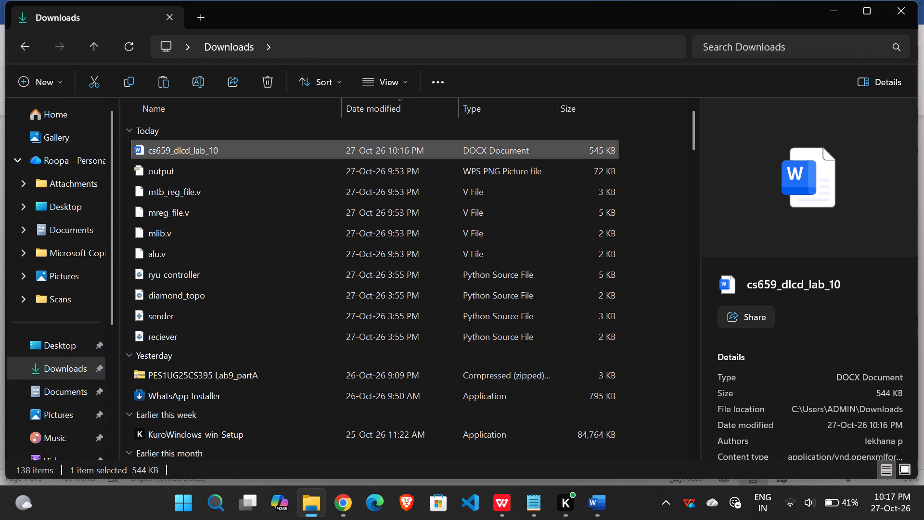
right_click(259, 144)
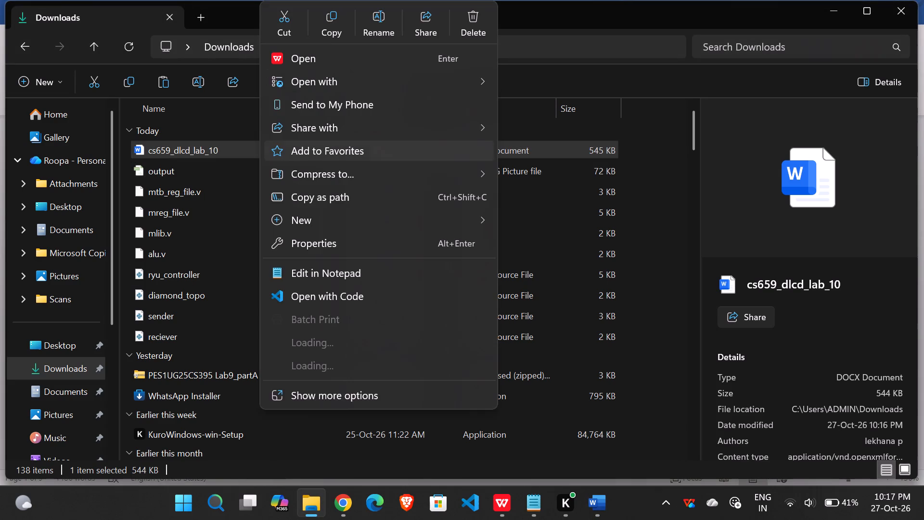
click(435, 84)
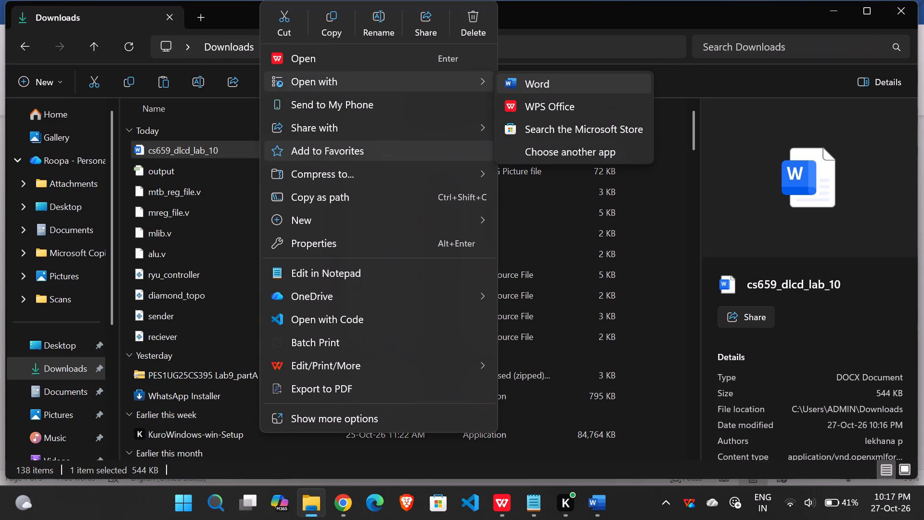
click(513, 84)
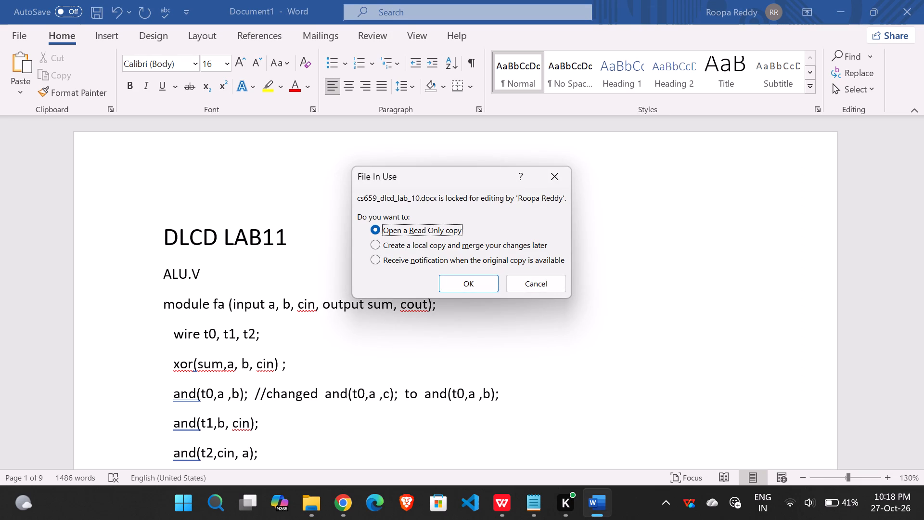
click(441, 260)
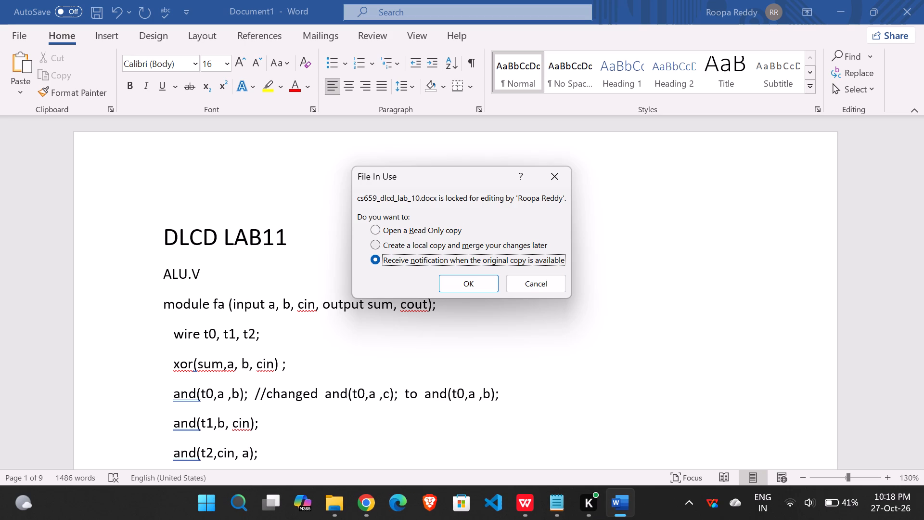
click(433, 248)
click(484, 287)
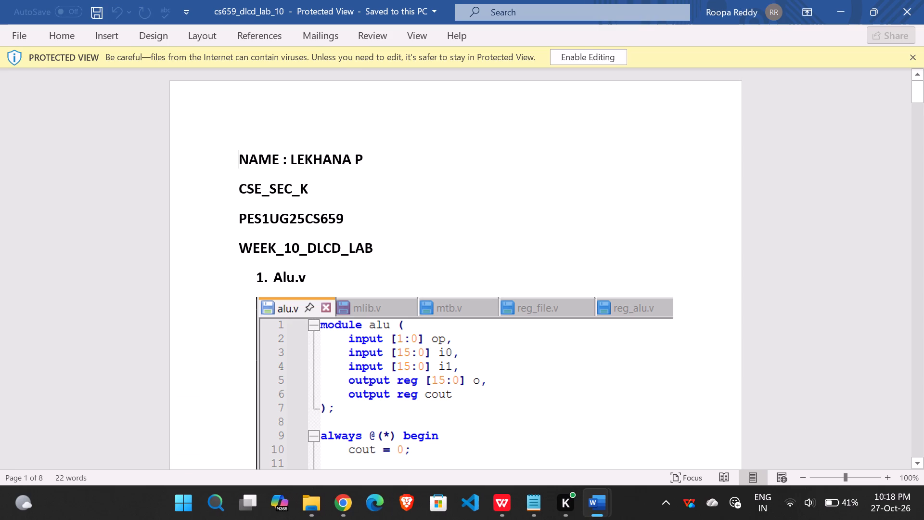
click(587, 58)
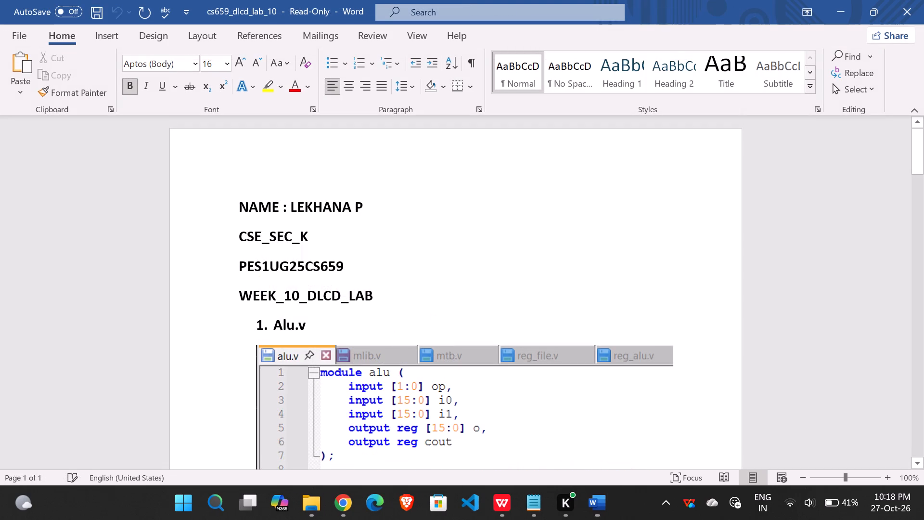
Replace the student name on the report's NAME line with the account owner's first name in capitals.
click(371, 206)
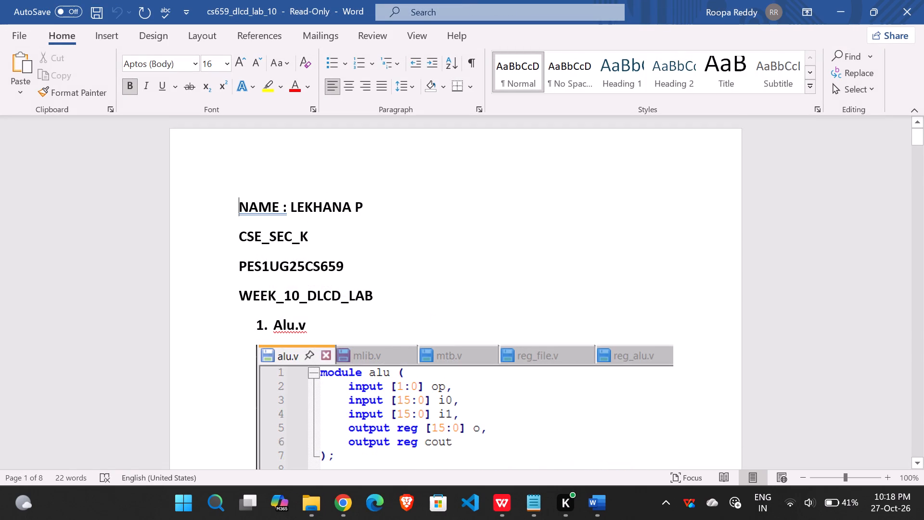
click(371, 206)
key(BackSpace)
key(BackSpace)
key(BackSpace)
key(BackSpace)
key(BackSpace)
key(BackSpace)
key(BackSpace)
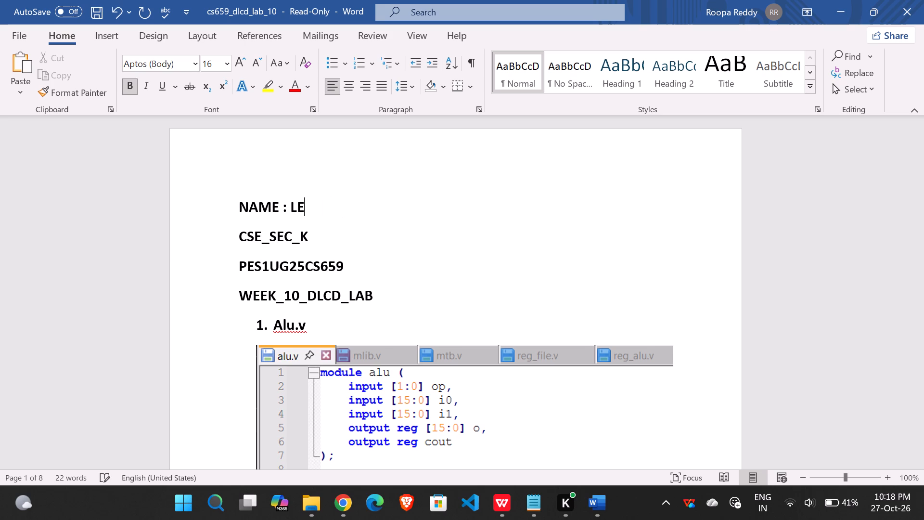
key(BackSpace)
key(BackSpace)
text(ROOP)
key(a)
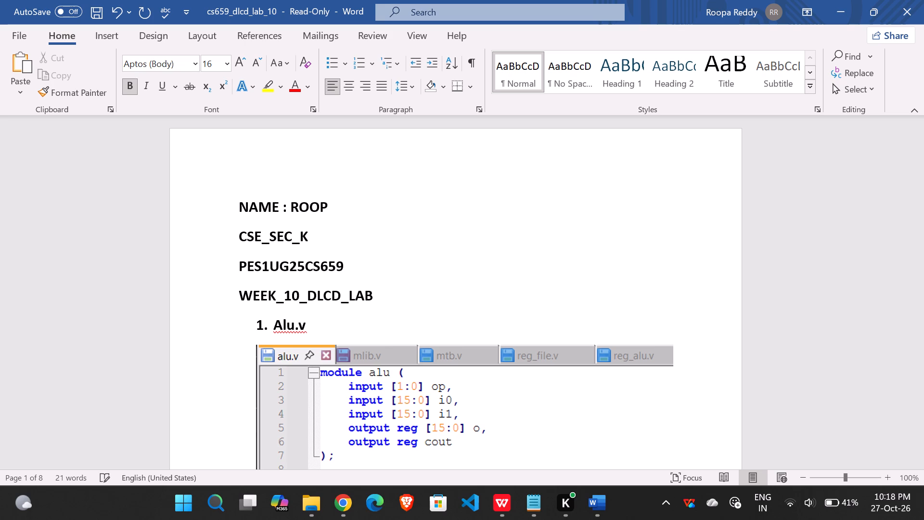
Delete the CSE_SEC_K line beneath the NAME line in the report's cover details.
click(323, 238)
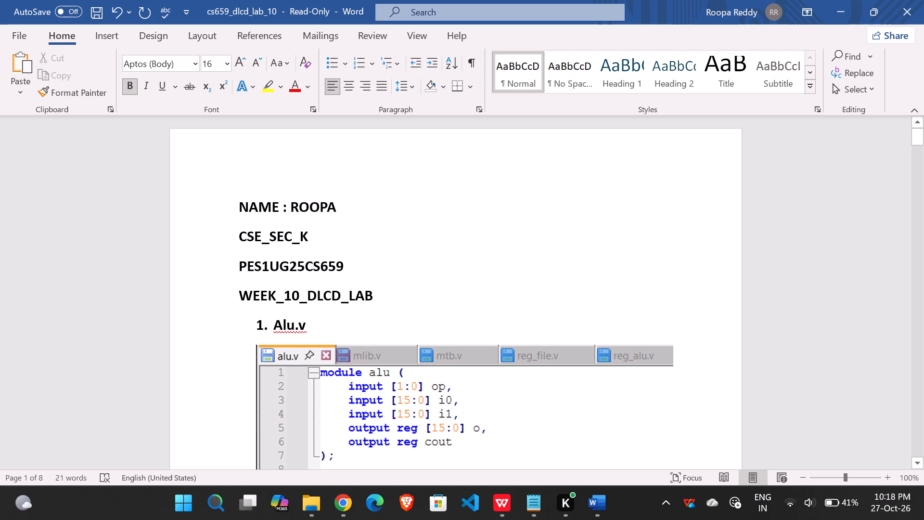
key(BackSpace)
key(BackSpace)
key(BackSpace)
key(BackSpace)
key(BackSpace)
key(BackSpace)
key(BackSpace)
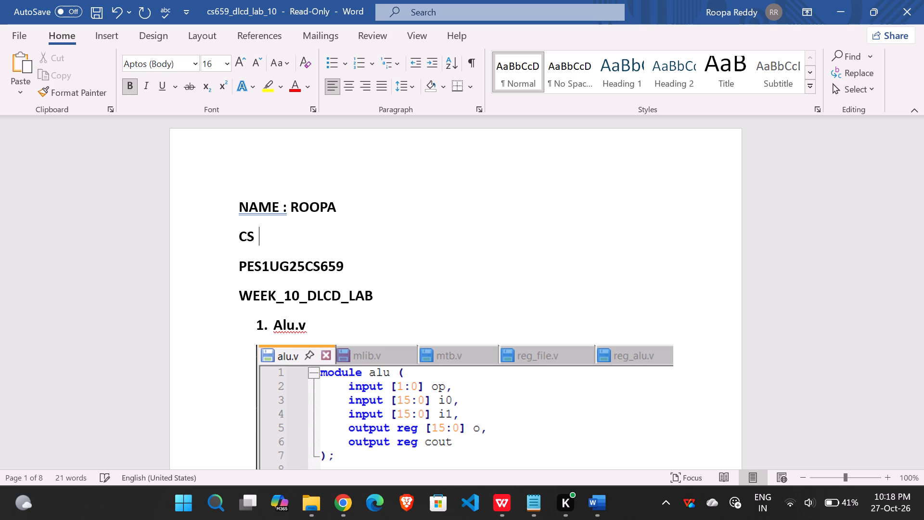
key(BackSpace)
key(BackSpace)
key(BackSpace)
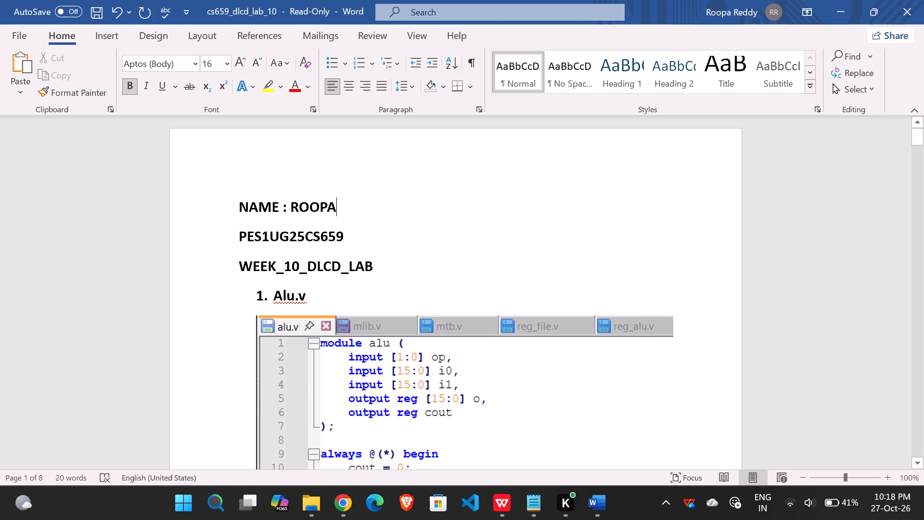
Prefix the student number line with "SRN:" and replace the number's last three digits with the account owner's own.
click(237, 235)
text(SR)
key(n)
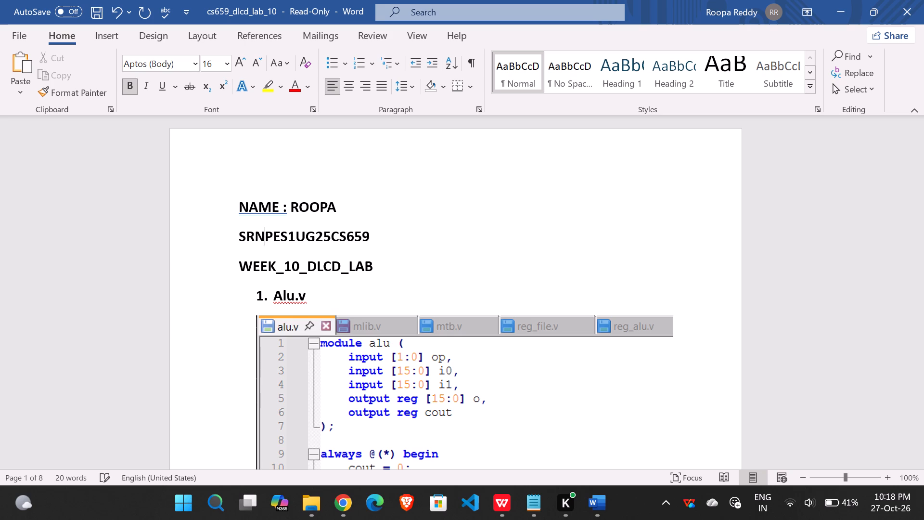
key(shift+colon)
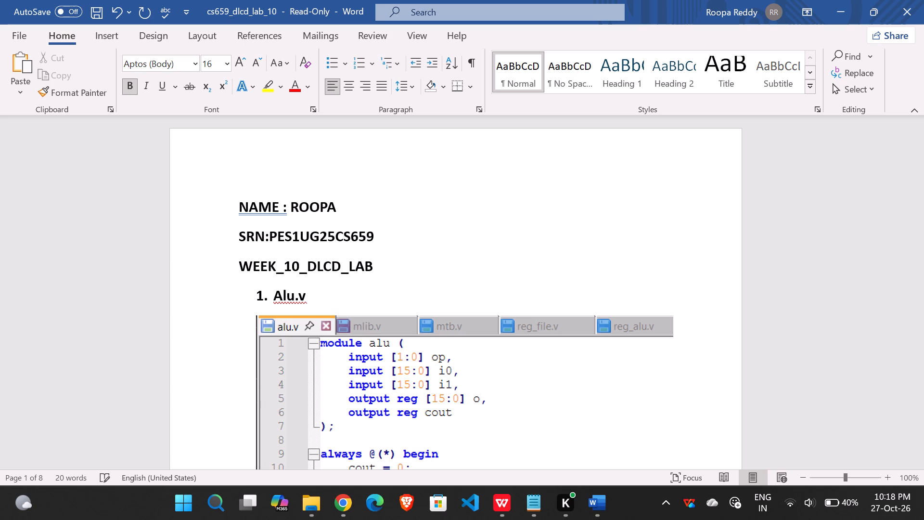
click(385, 234)
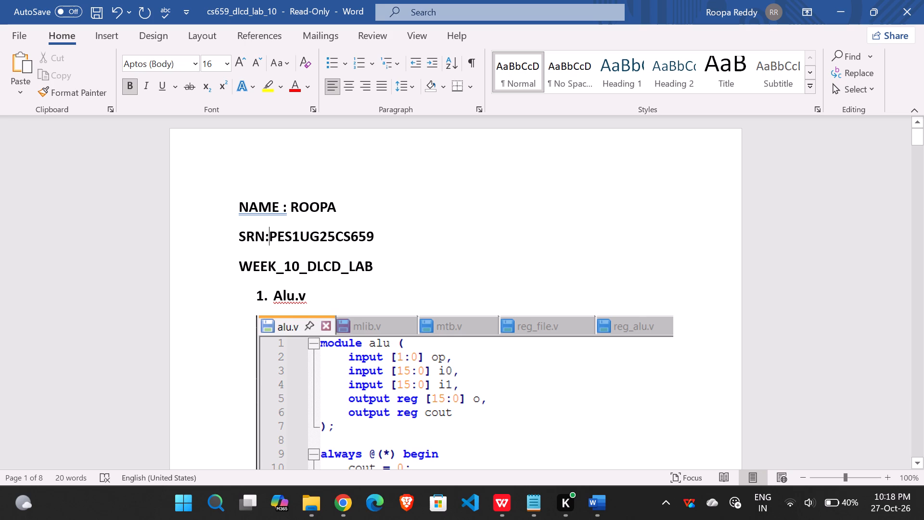
key(BackSpace)
key(BackSpace)
key(BackSpace)
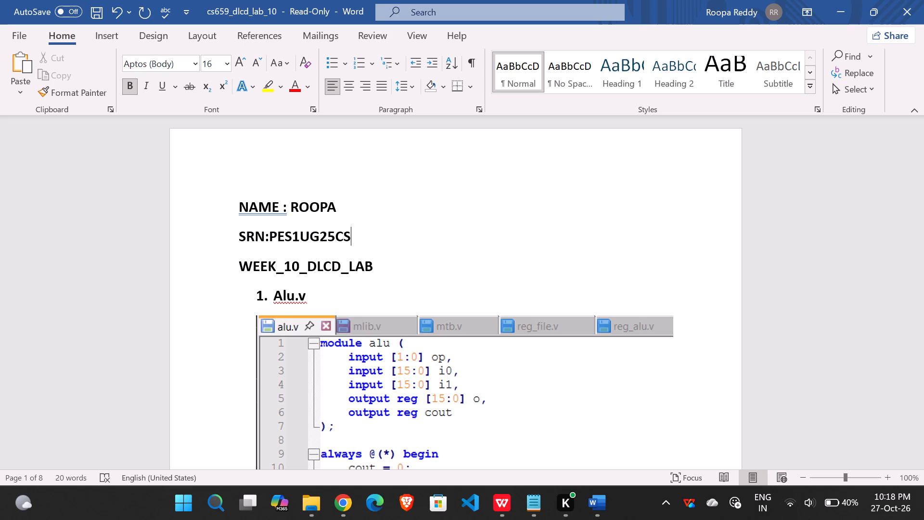
text(429)
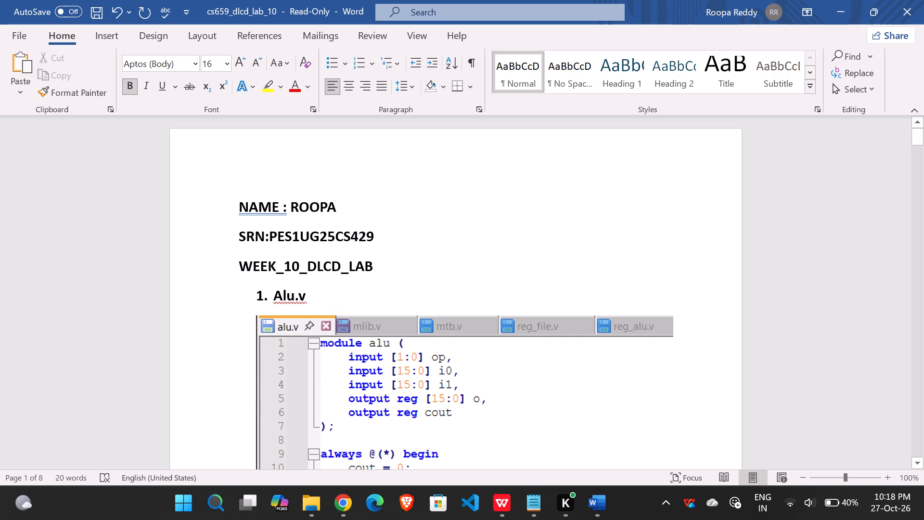
Replace the WEEK_10_DLCD_LAB line in the cover details with LAB11.
click(375, 267)
key(BackSpace)
key(BackSpace)
key(BackSpace)
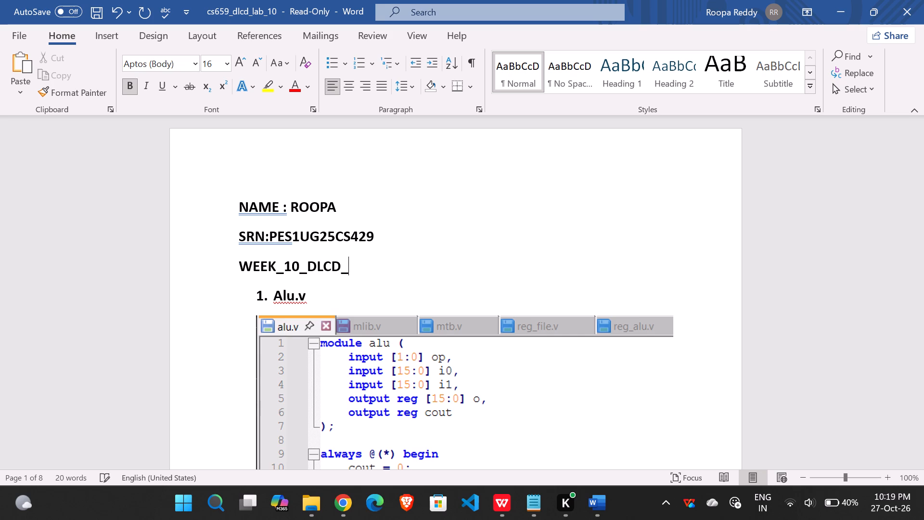
key(BackSpace)
key(BackSpace)
key(BackSpace)
key(BackSpace)
key(BackSpace)
key(BackSpace)
key(BackSpace)
key(BackSpace)
key(BackSpace)
key(BackSpace)
key(BackSpace)
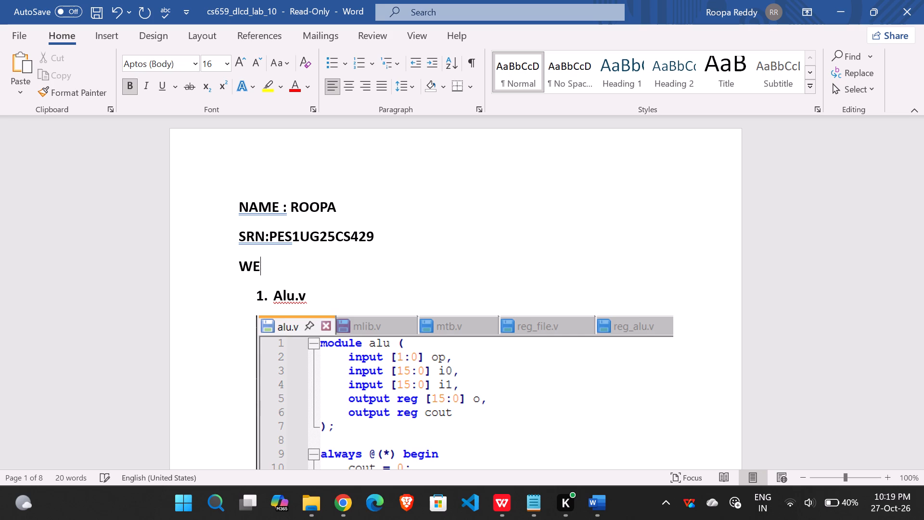
key(BackSpace)
key(BackSpace)
text(LA)
key(b)
text(11)
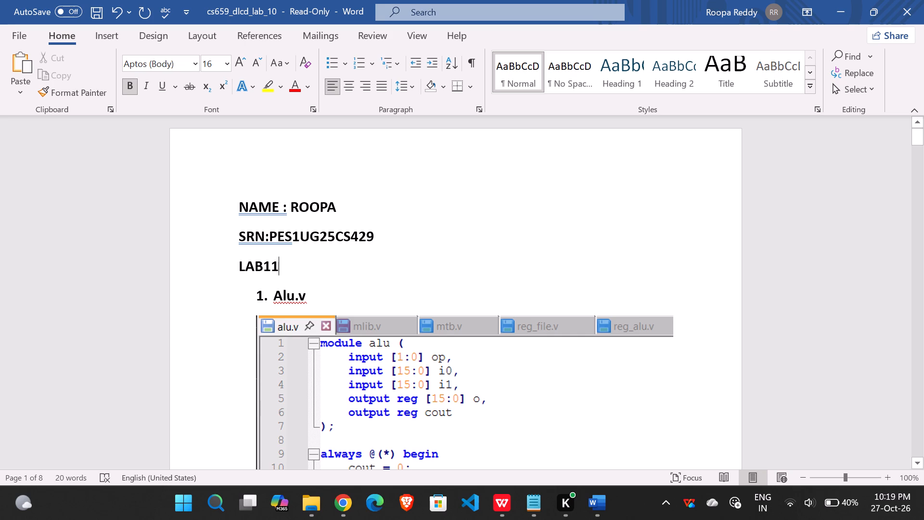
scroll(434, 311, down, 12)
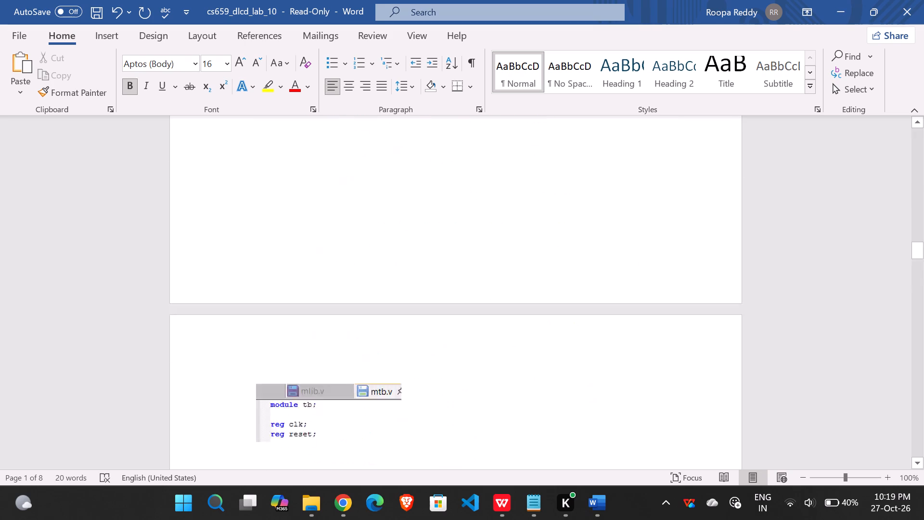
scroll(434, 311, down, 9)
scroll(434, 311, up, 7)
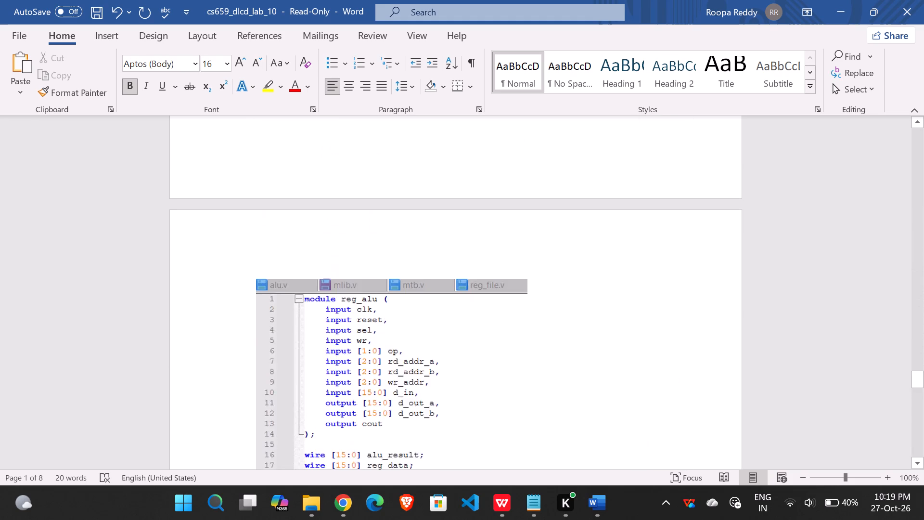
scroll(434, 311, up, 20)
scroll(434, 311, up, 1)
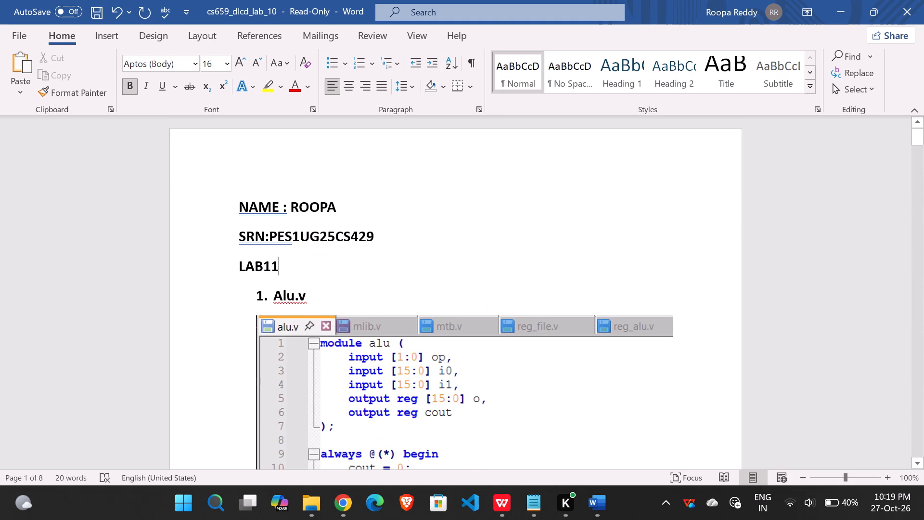
Save the edited report to the Documents folder under the name LAB11 in PDF format.
key(ctrl+s)
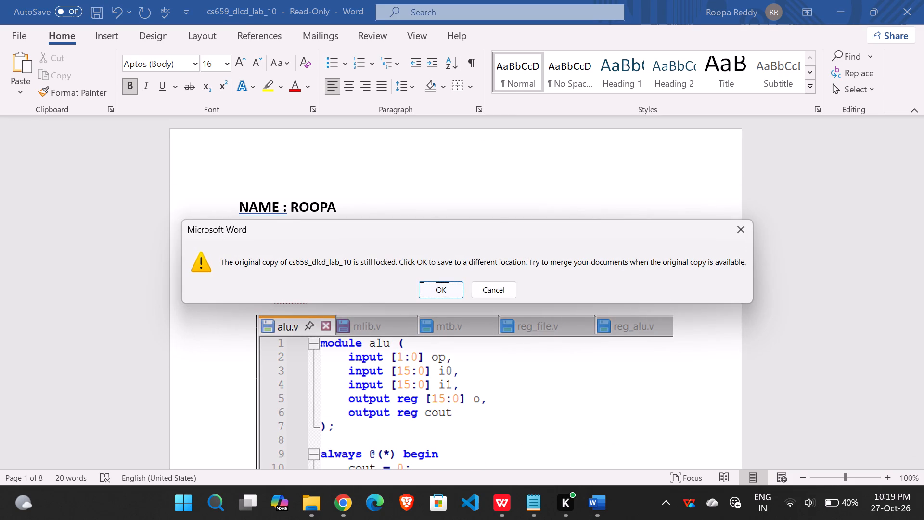
click(442, 284)
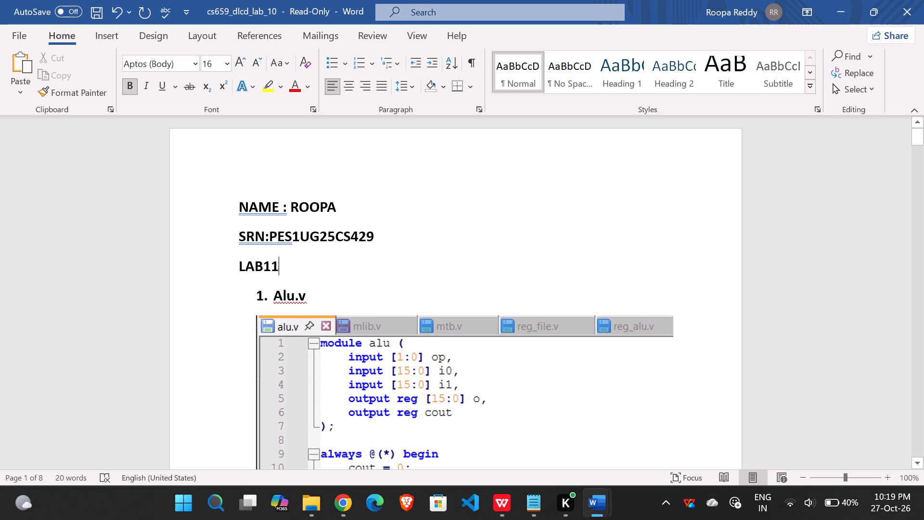
key(ctrl+s)
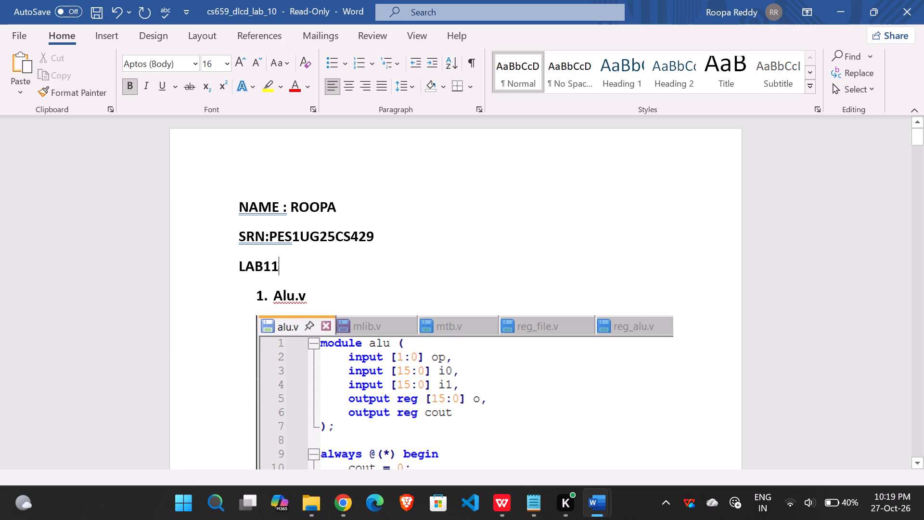
click(14, 33)
click(26, 36)
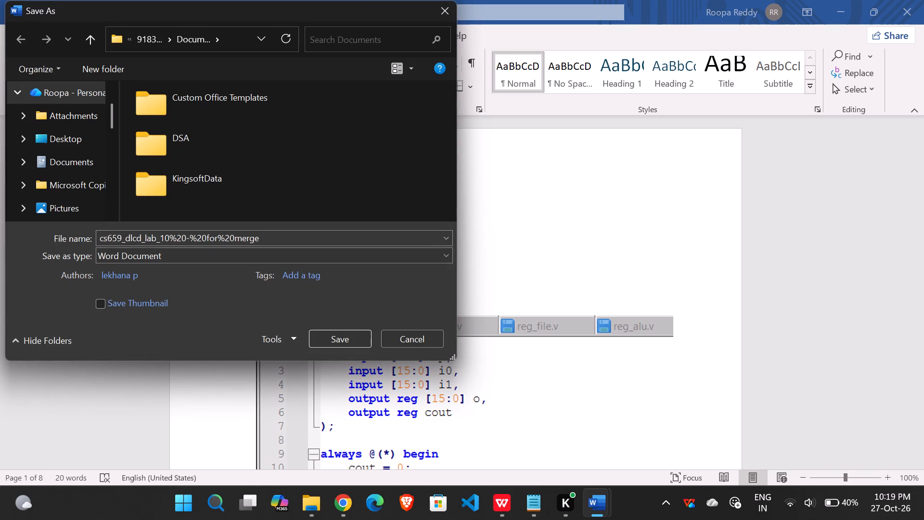
click(281, 235)
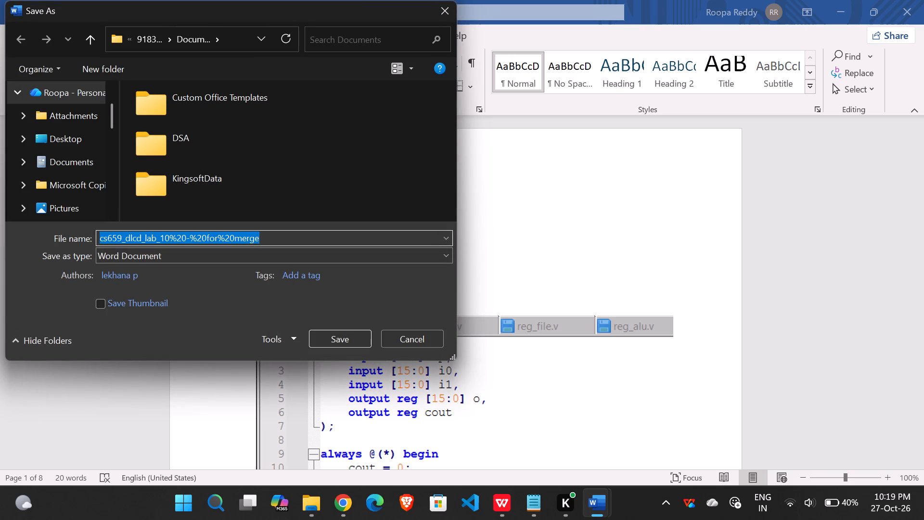
key(BackSpace)
text(LA)
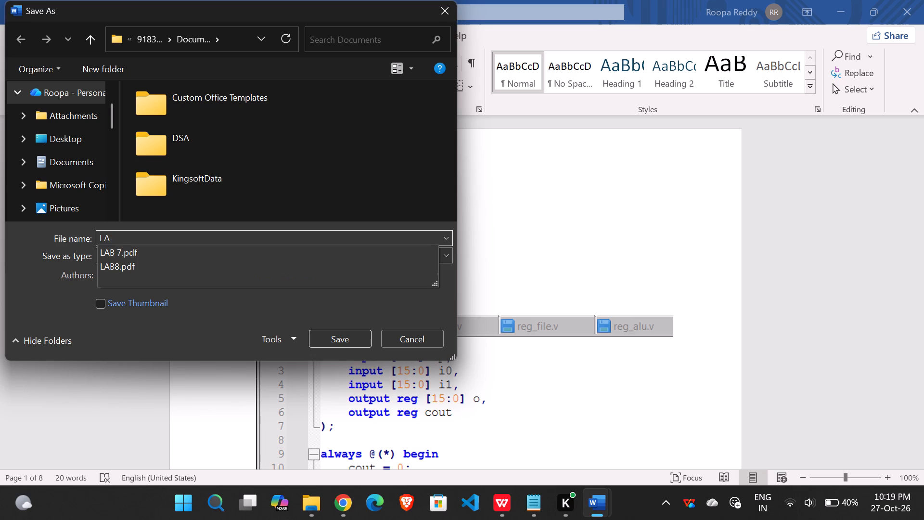
text(B11)
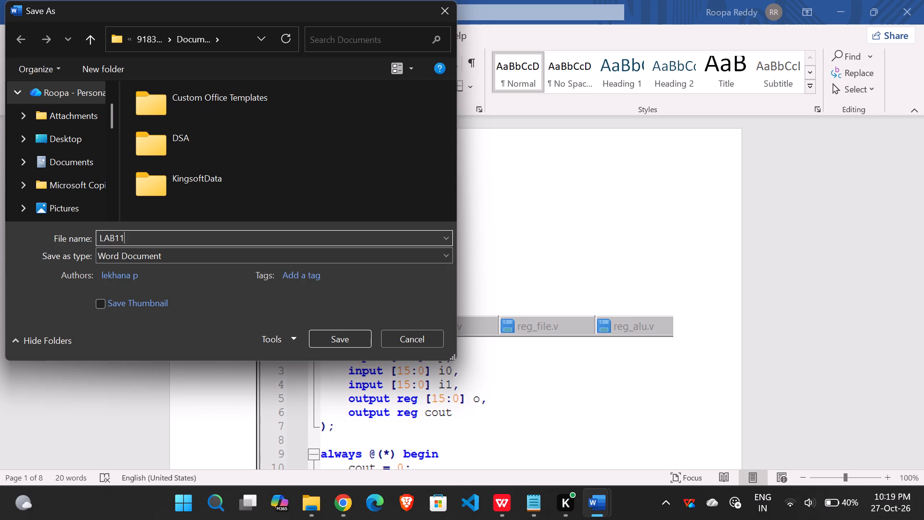
key(period)
key(p)
key(BackSpace)
key(BackSpace)
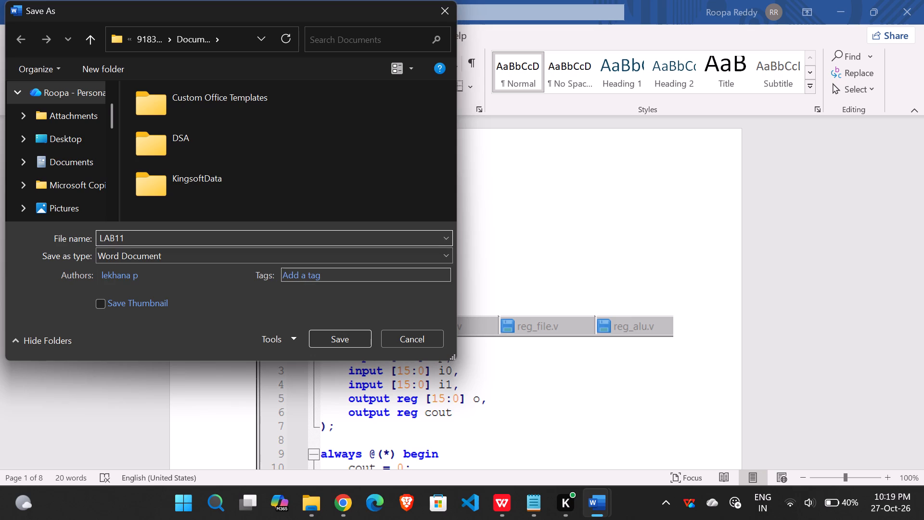
click(270, 257)
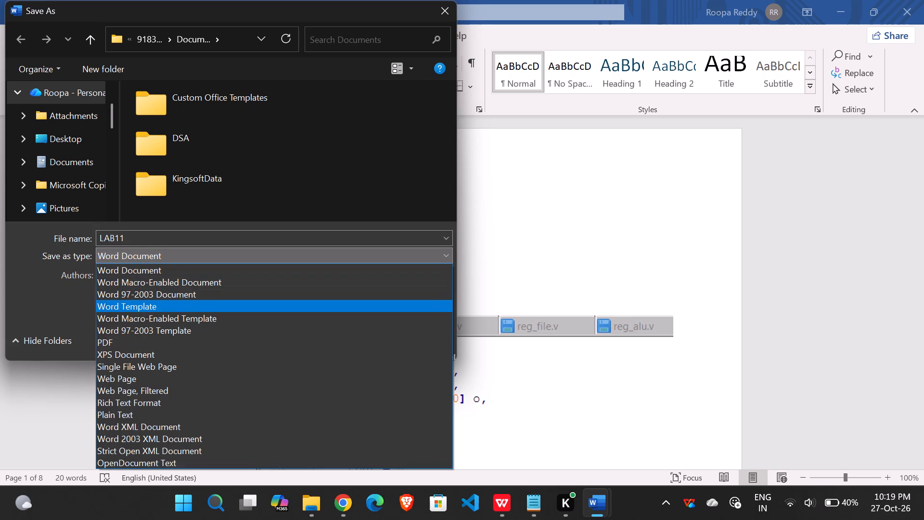
click(246, 341)
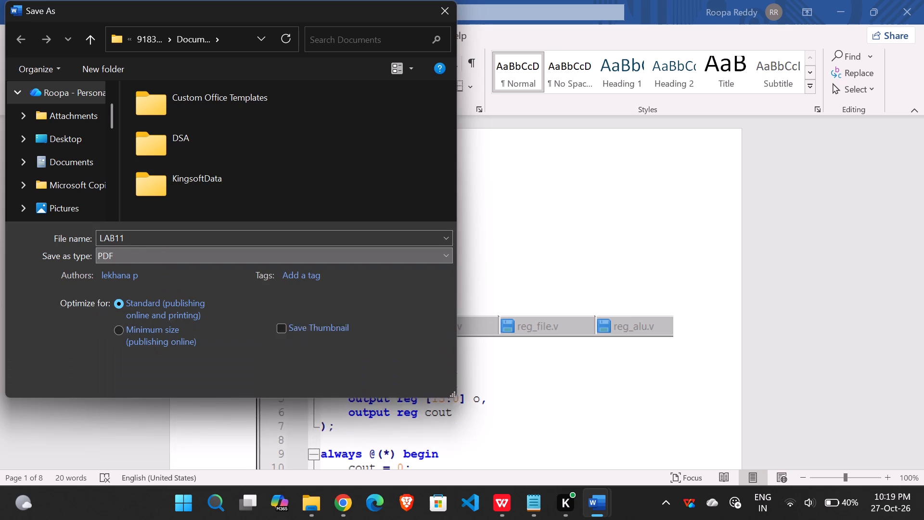
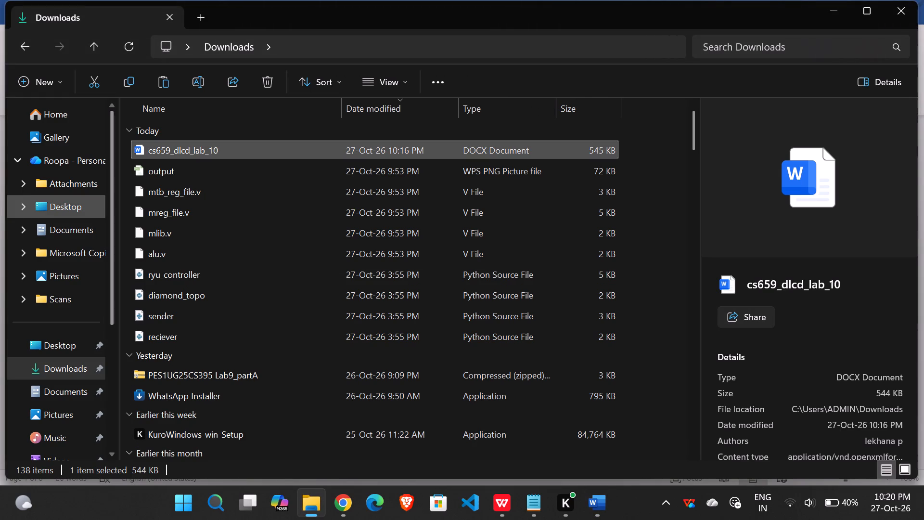
Check the Documents folder for the exported LAB11 PDF, then close the file browser window.
click(68, 395)
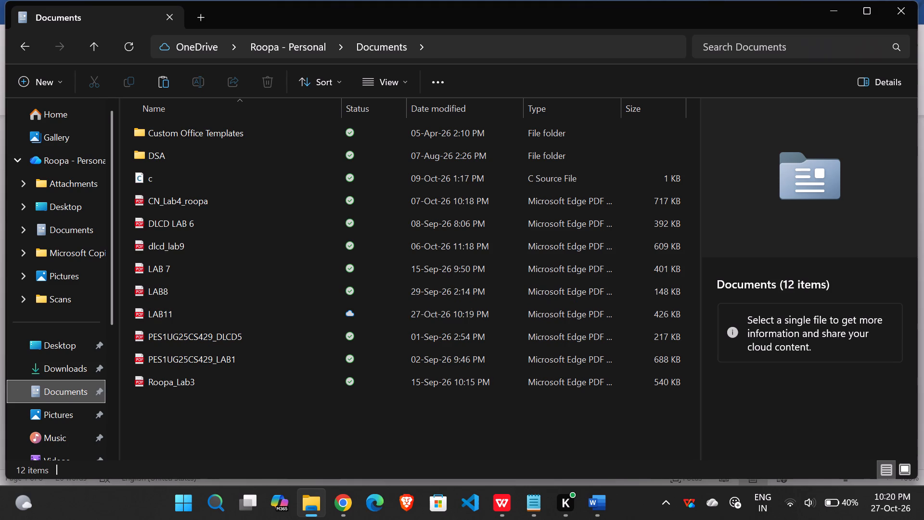
scroll(315, 314, right, 1)
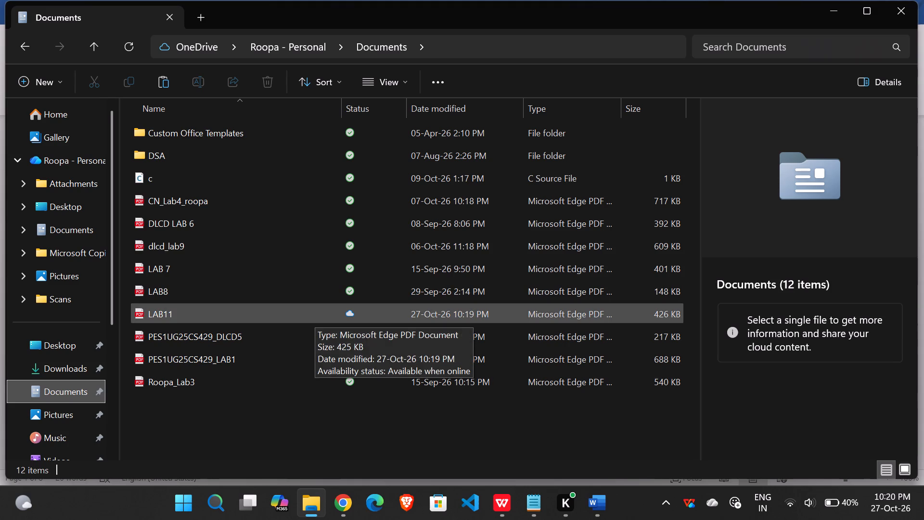
click(907, 11)
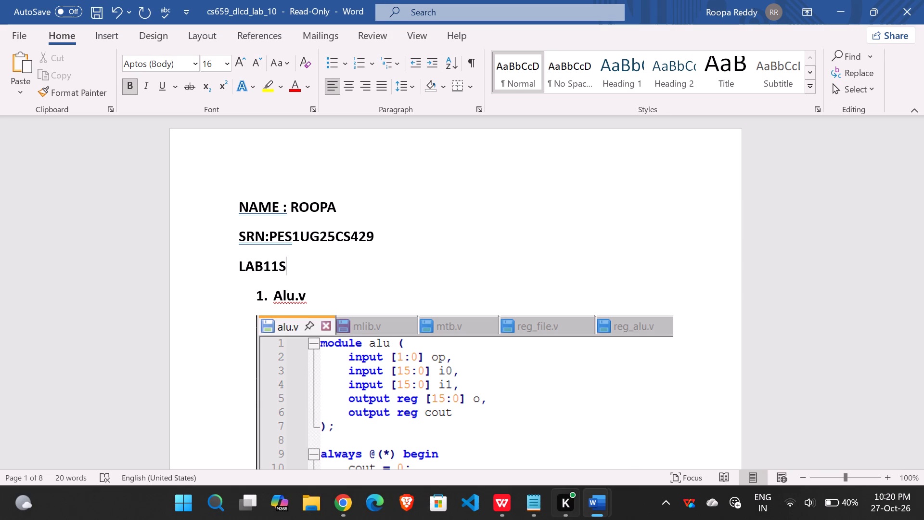